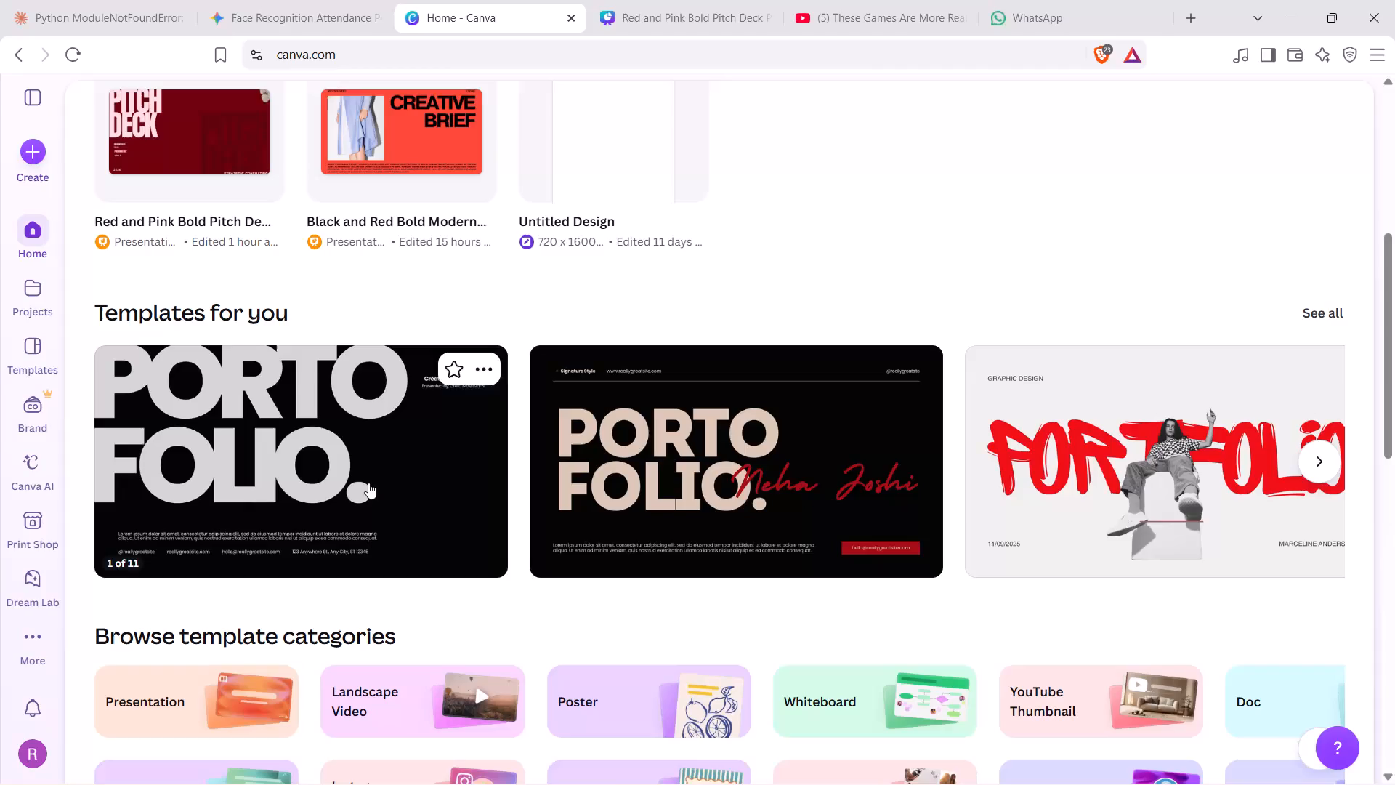
Open the Black Beige and Red Bold Portfolio Presentation template for customizing with all 11 pages.
left_click(610, 466)
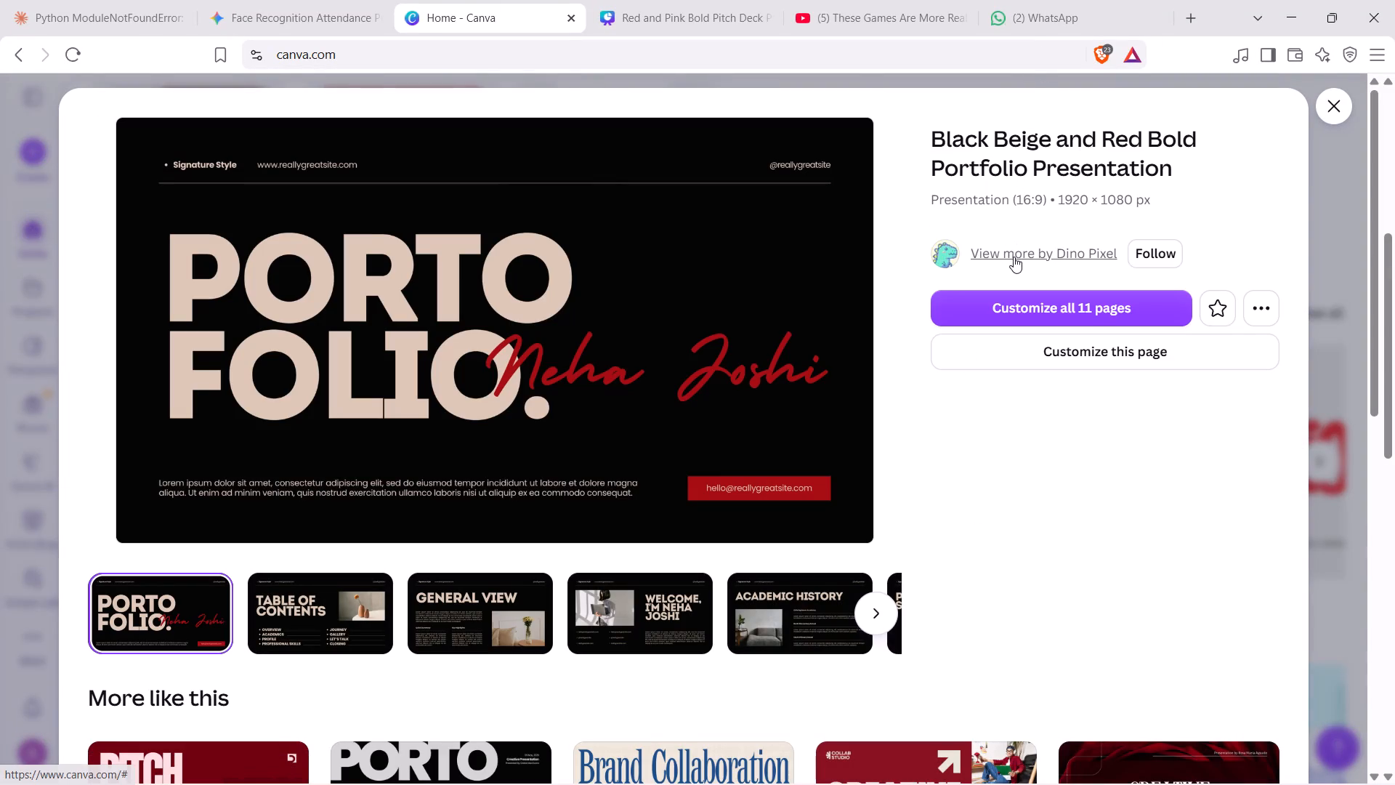
left_click(1067, 305)
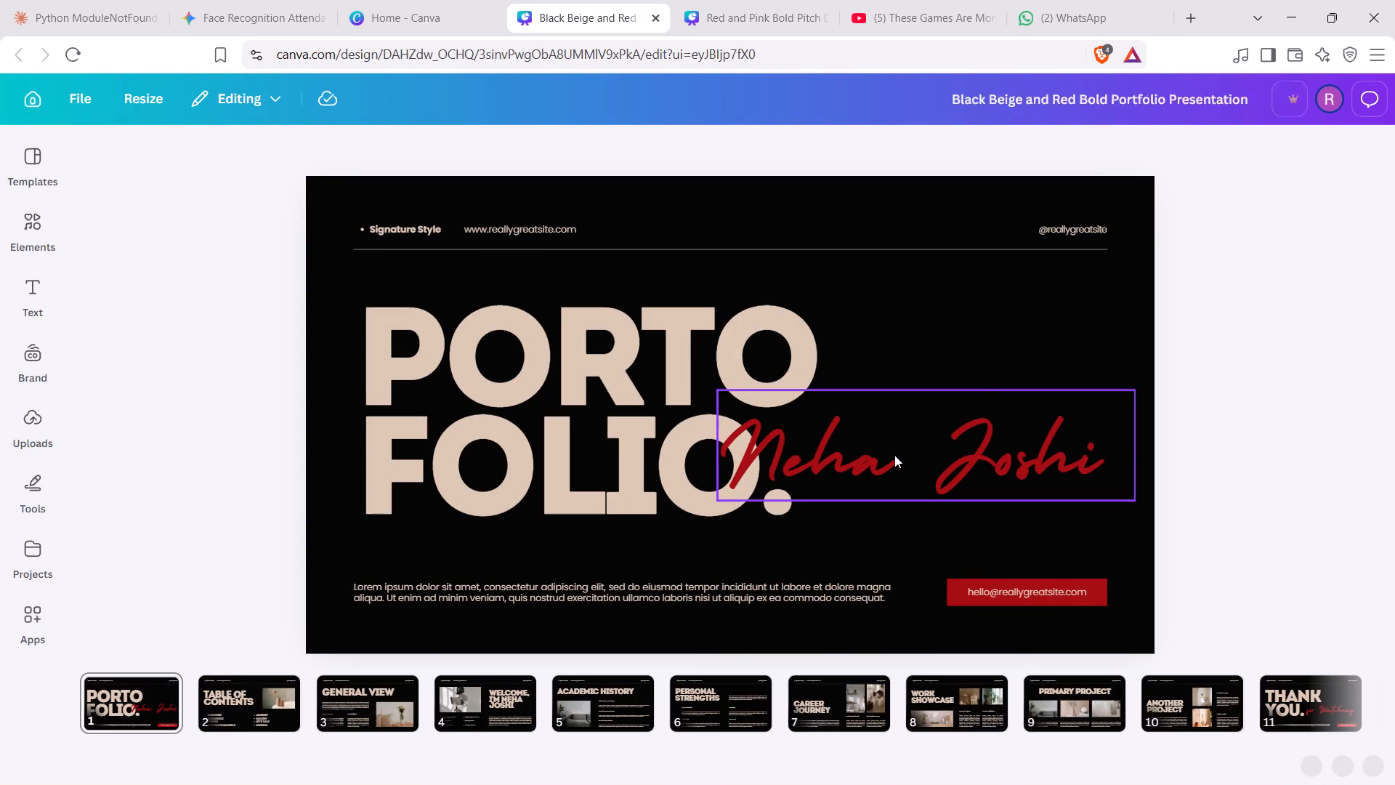
Replace the red script signature name on the cover page with the portfolio owner's full name in lowercase, ending with a line break.
left_click(894, 455)
left_click(1044, 431)
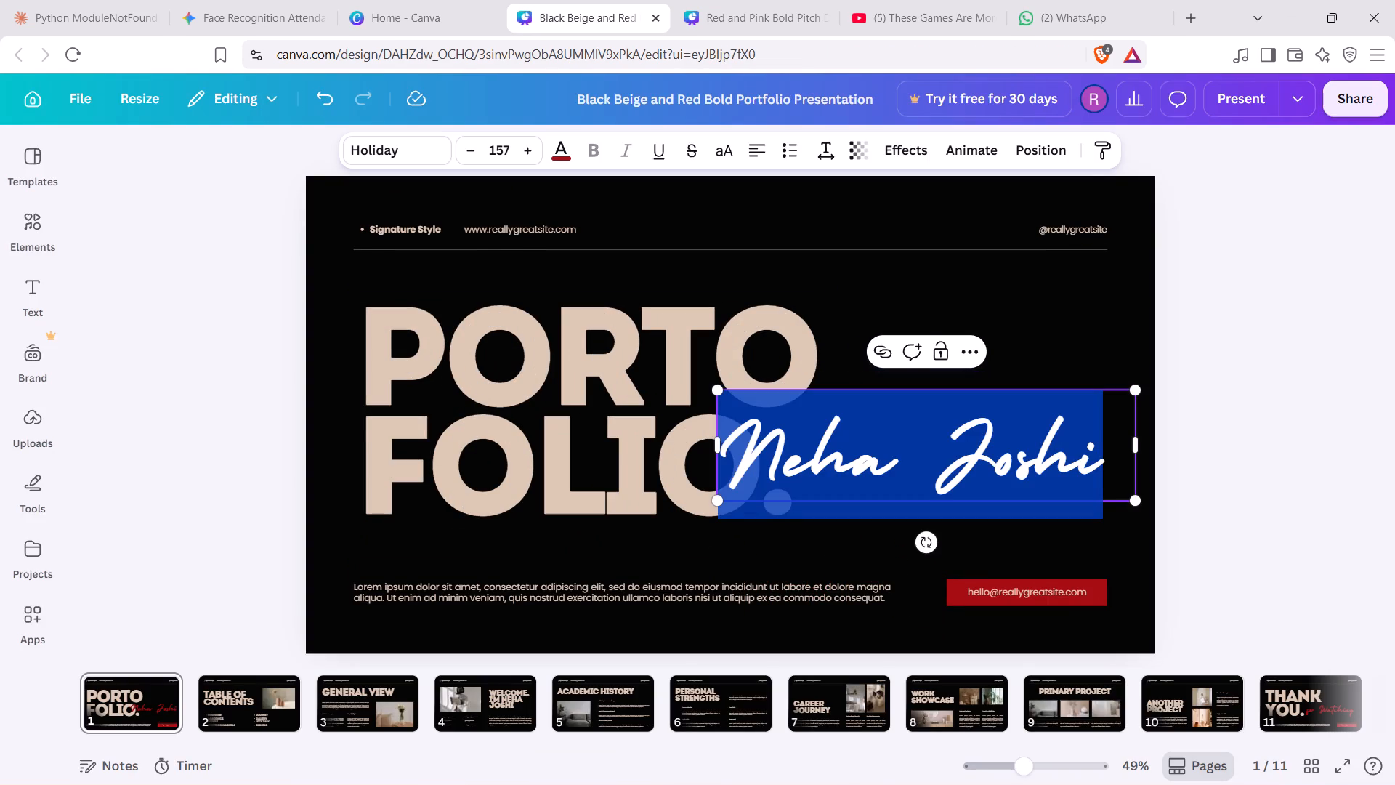
key("BackSpace")
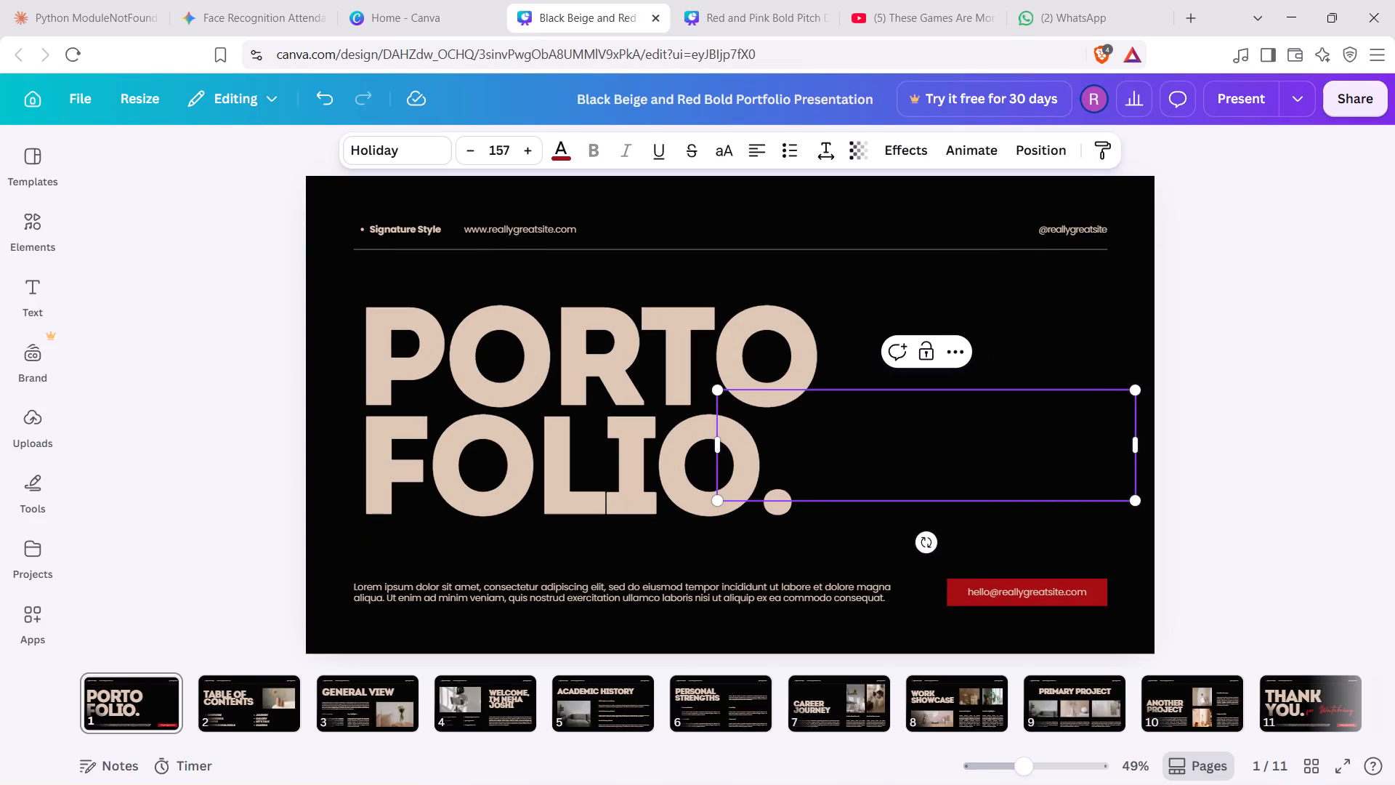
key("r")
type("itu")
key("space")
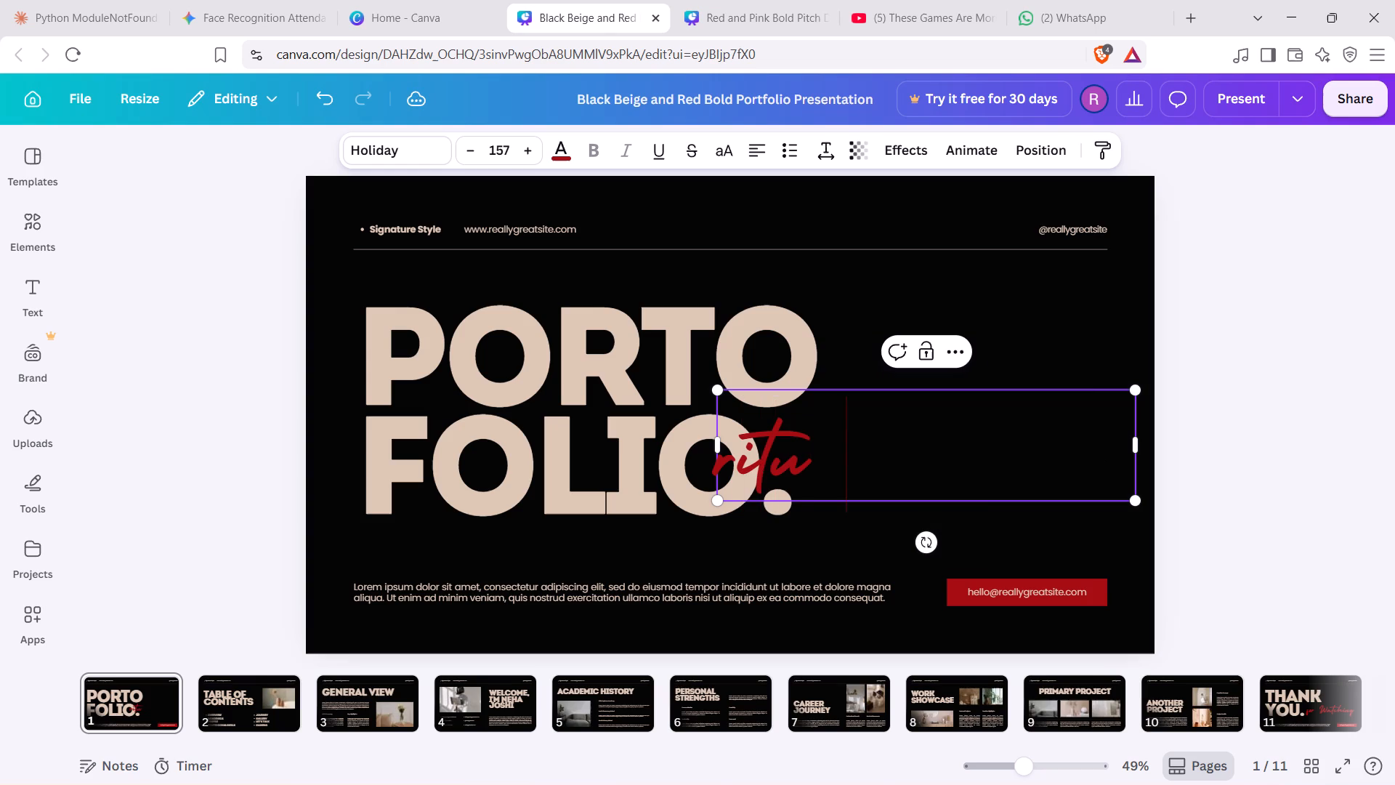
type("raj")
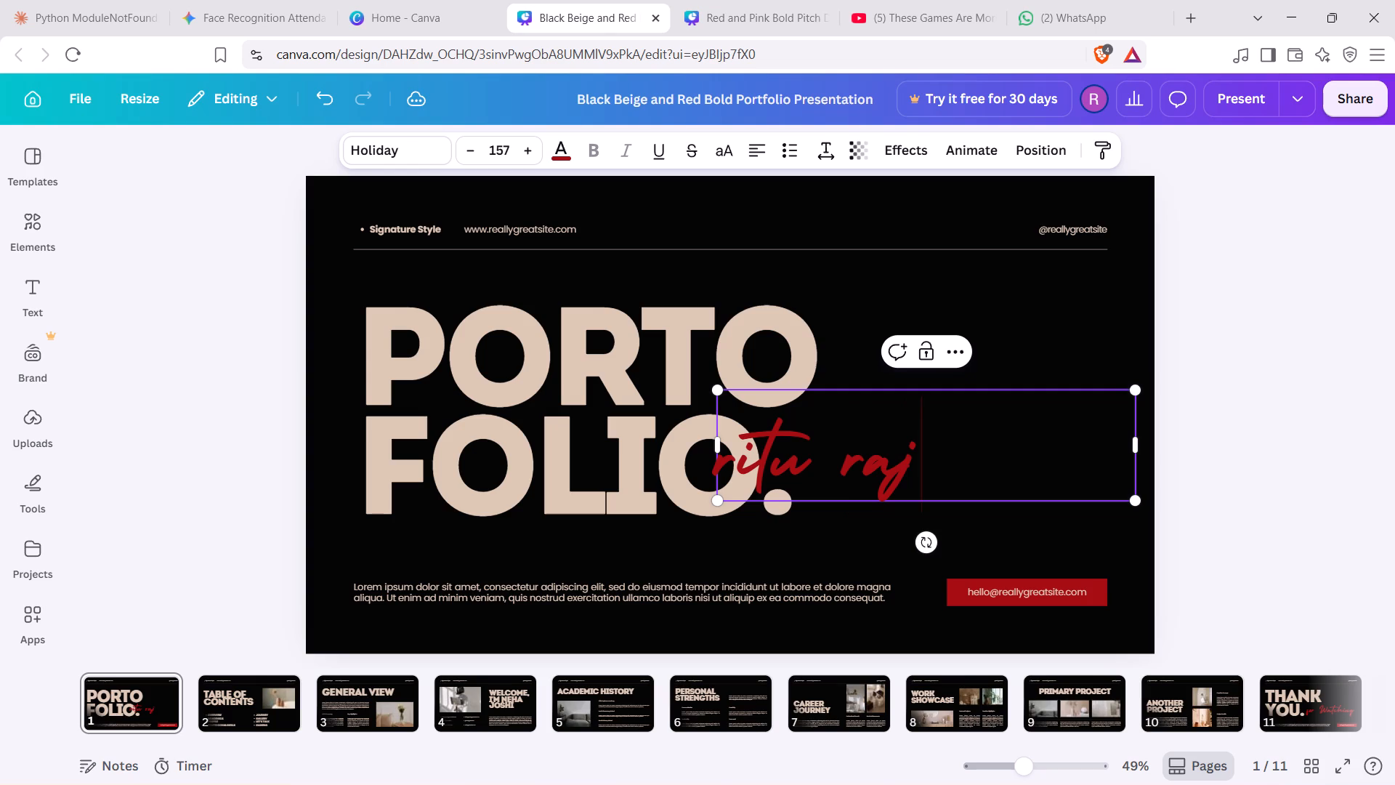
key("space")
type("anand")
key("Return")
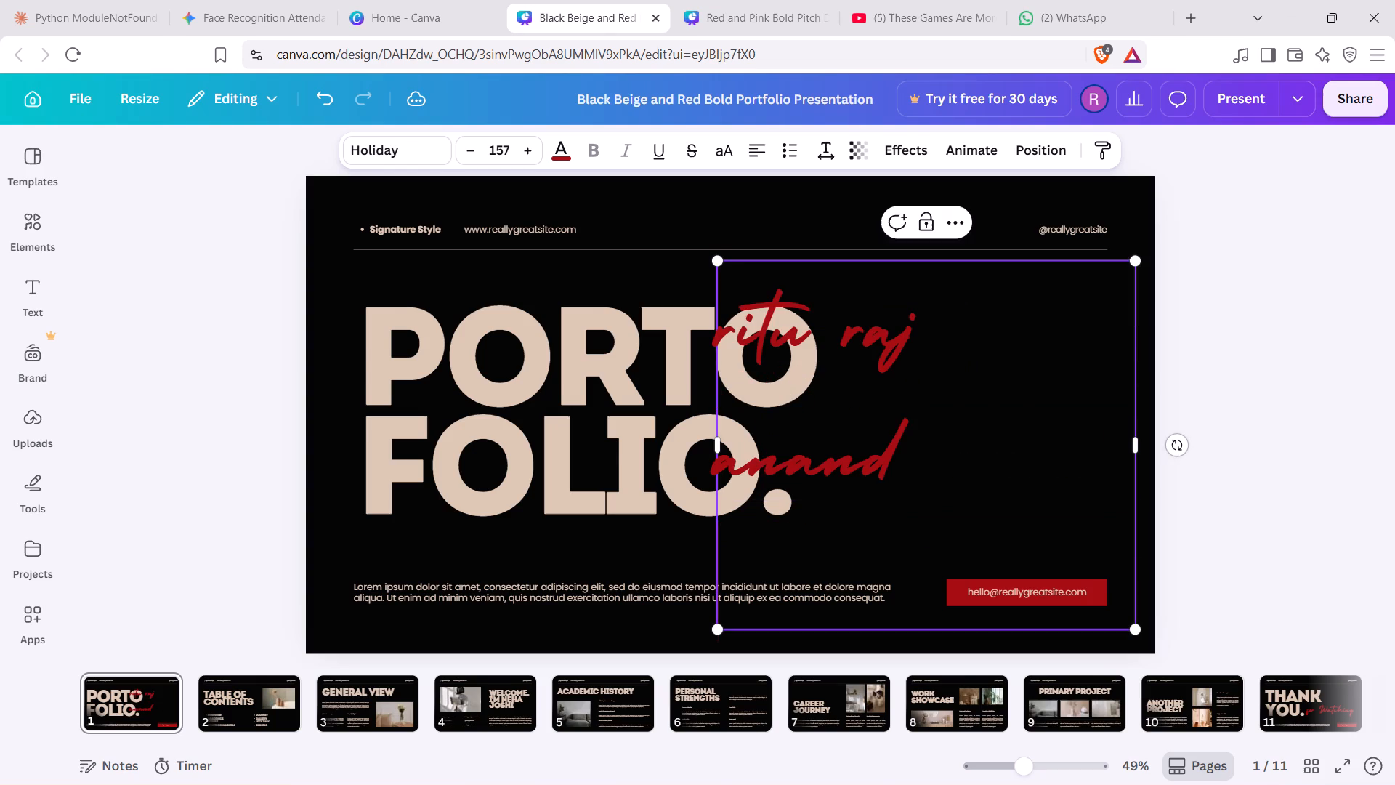
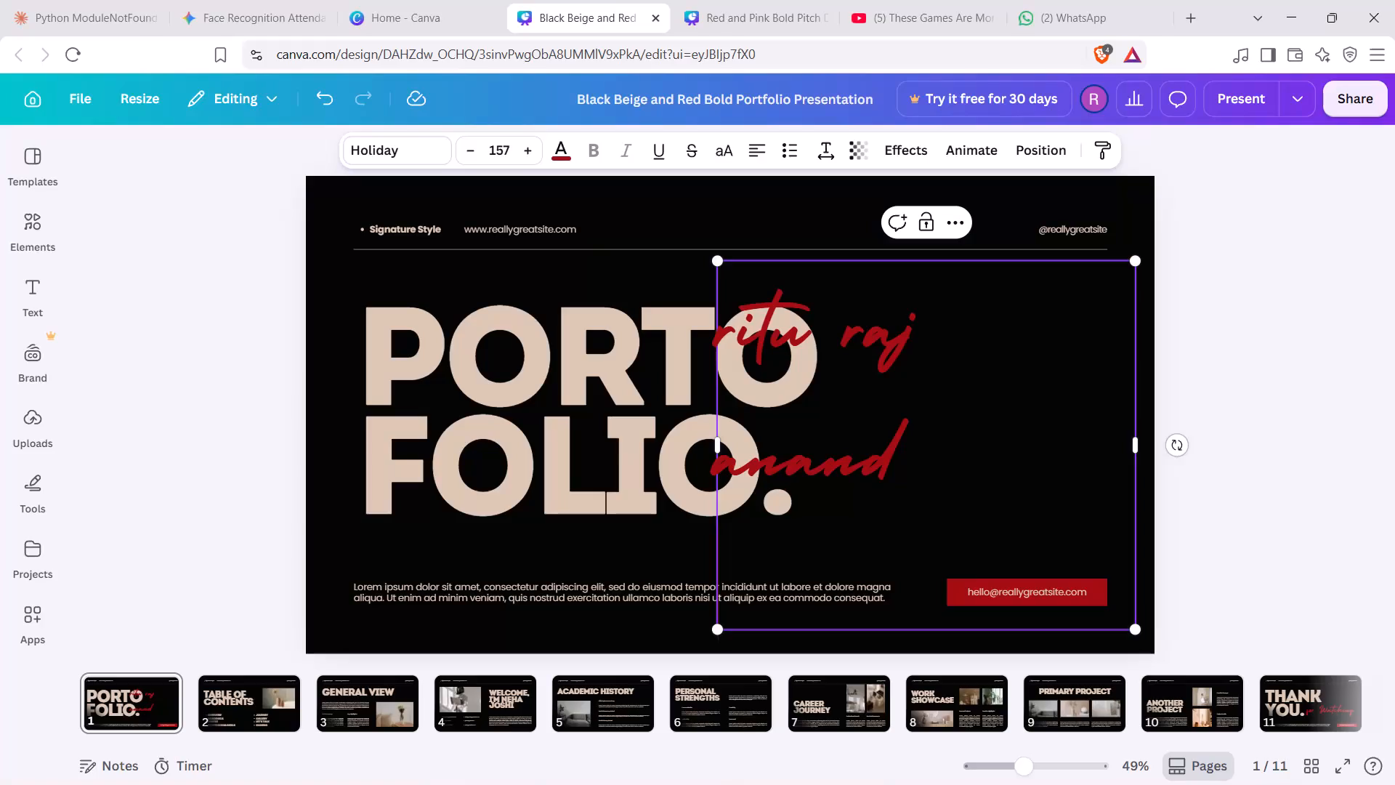
Scale the red signature name on the cover down to a font size of about 91.5.
left_click_drag(852, 421, 862, 420)
left_click_drag(862, 420, 891, 428)
left_click(956, 414)
left_click_drag(1131, 262, 1006, 471)
left_click_drag(785, 508, 899, 492)
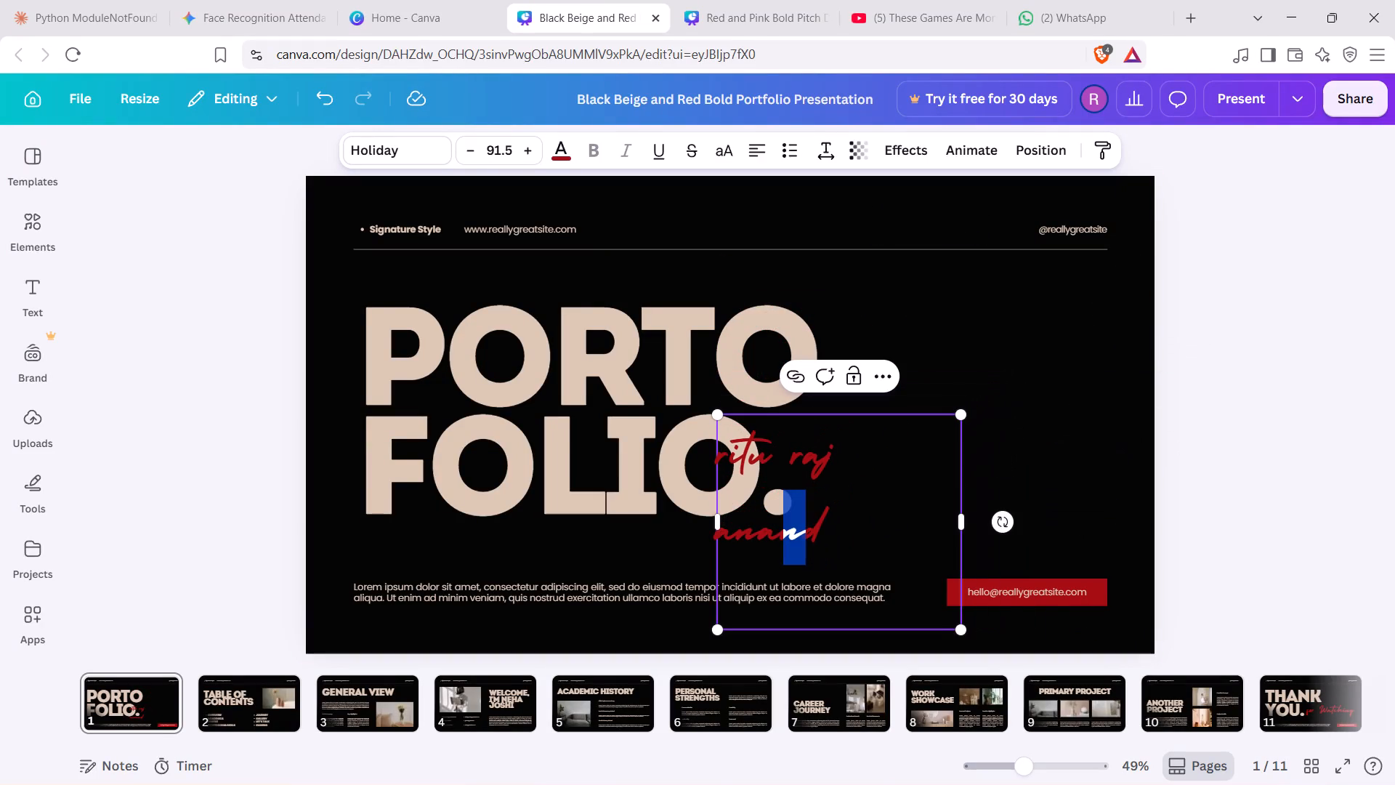
left_click_drag(899, 492, 877, 494)
double_click(886, 489)
left_click(1030, 463)
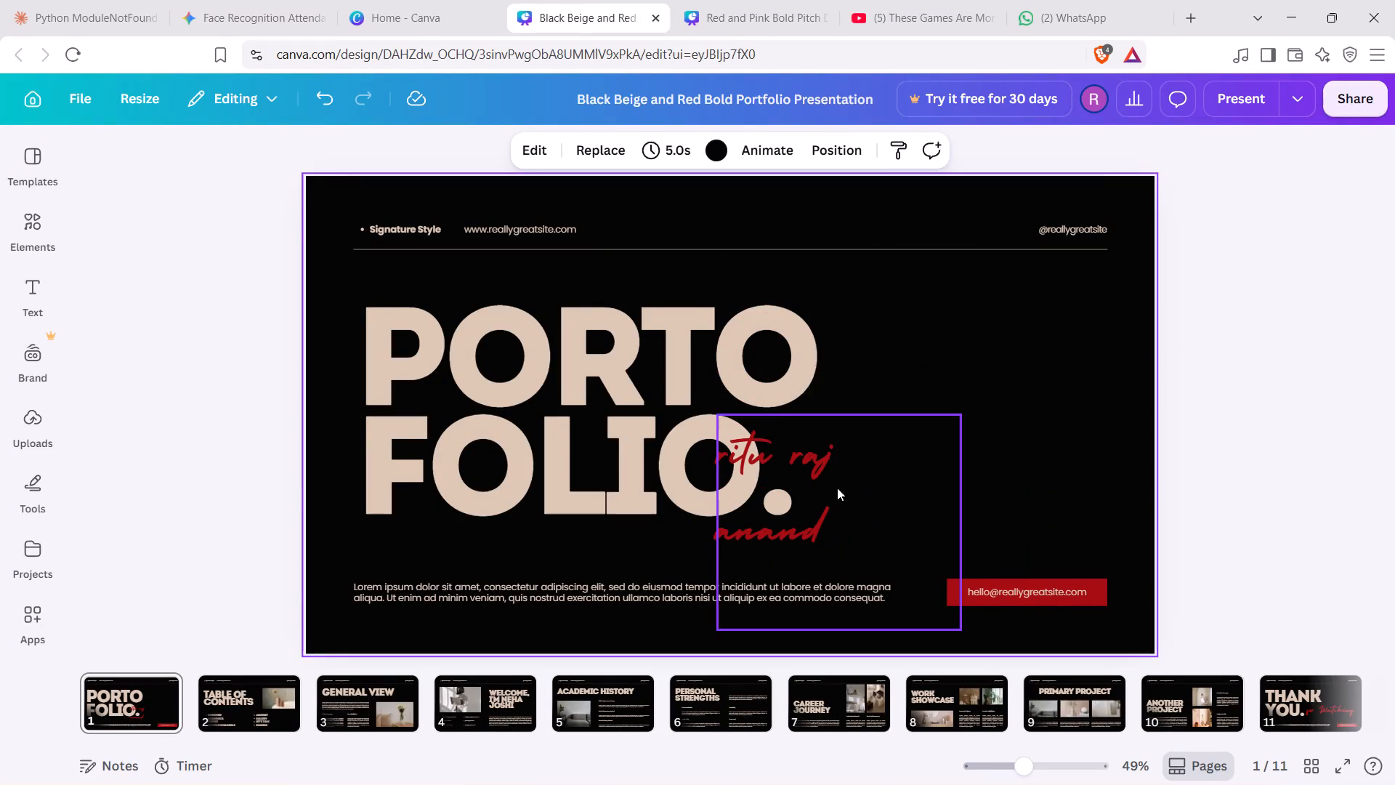
Move the signature name off the large title into the empty space at the title's right.
left_click_drag(882, 480, 1040, 403)
left_click(1031, 416)
left_click(1000, 495)
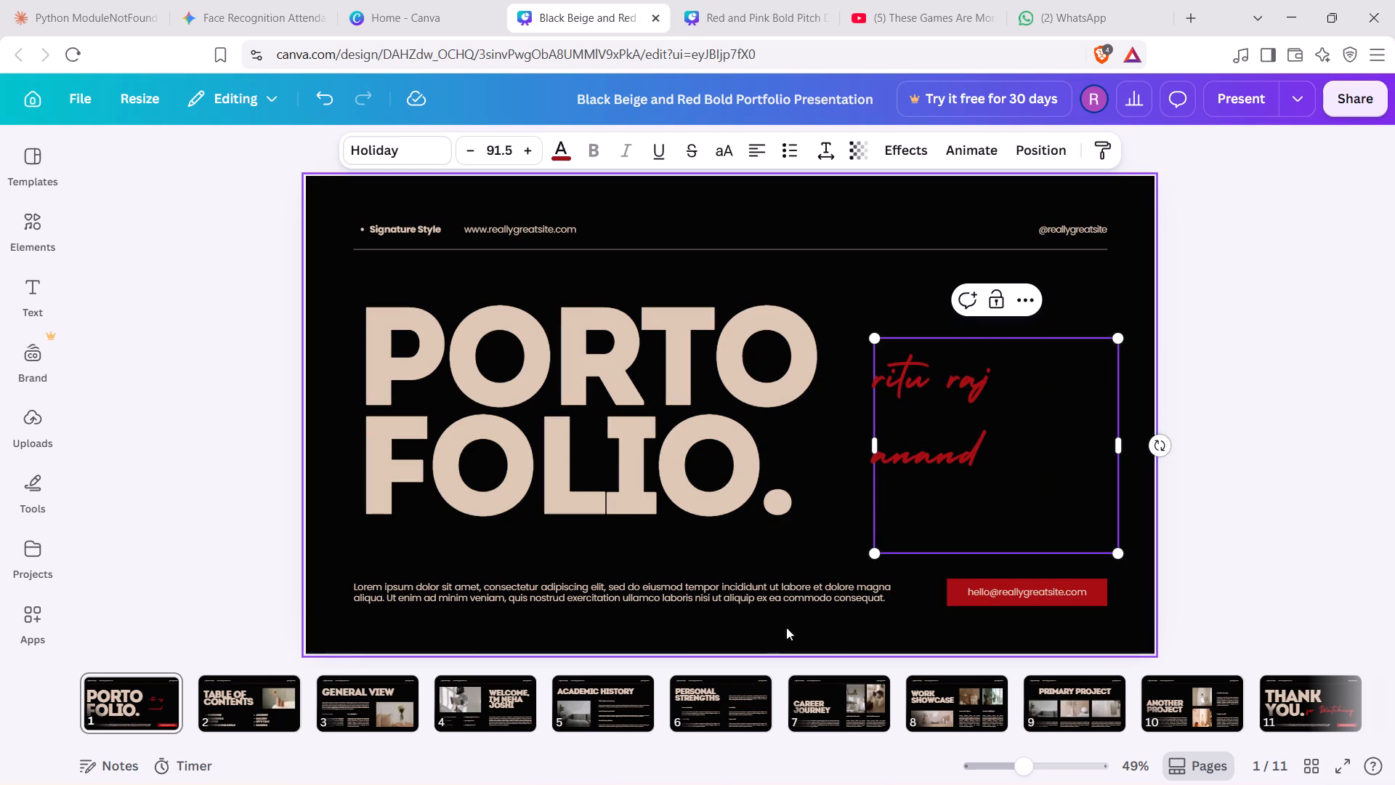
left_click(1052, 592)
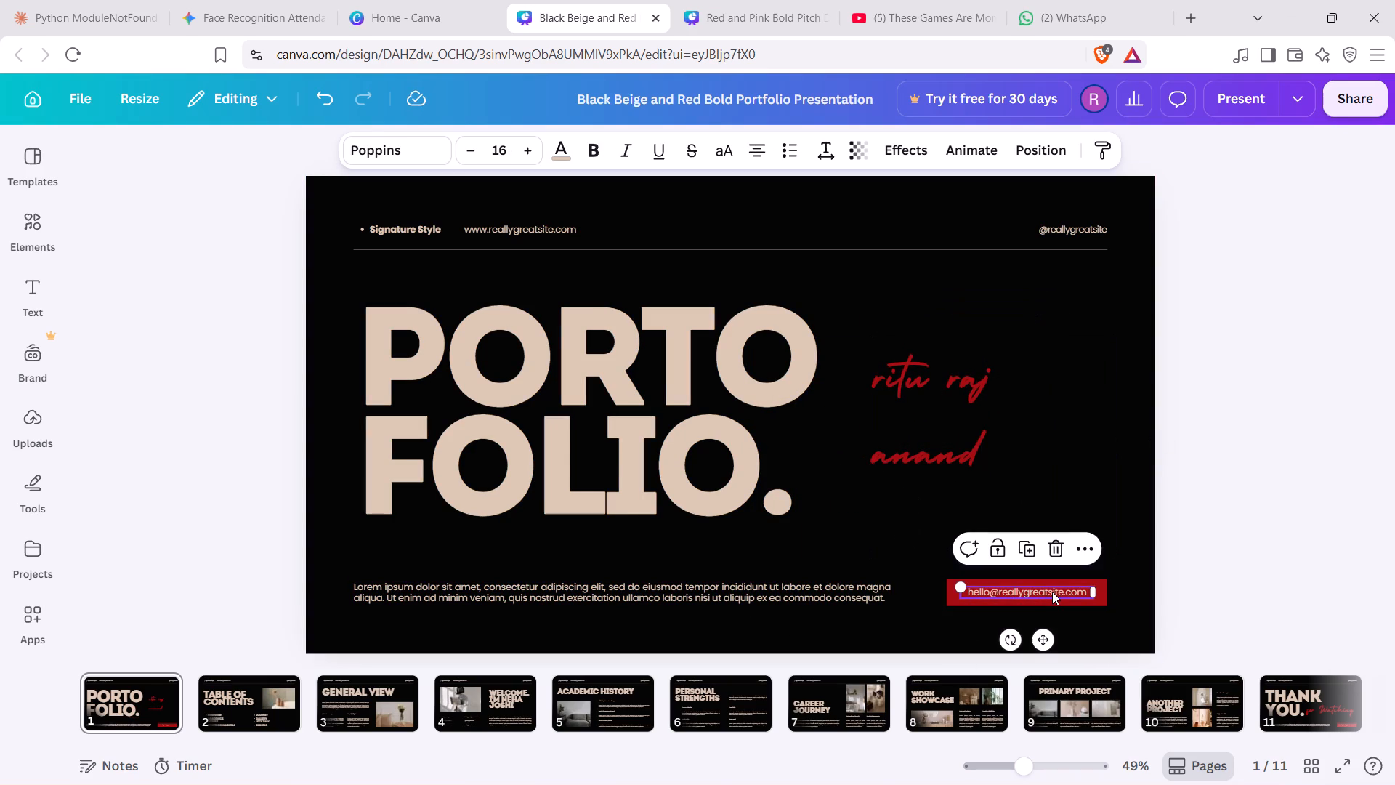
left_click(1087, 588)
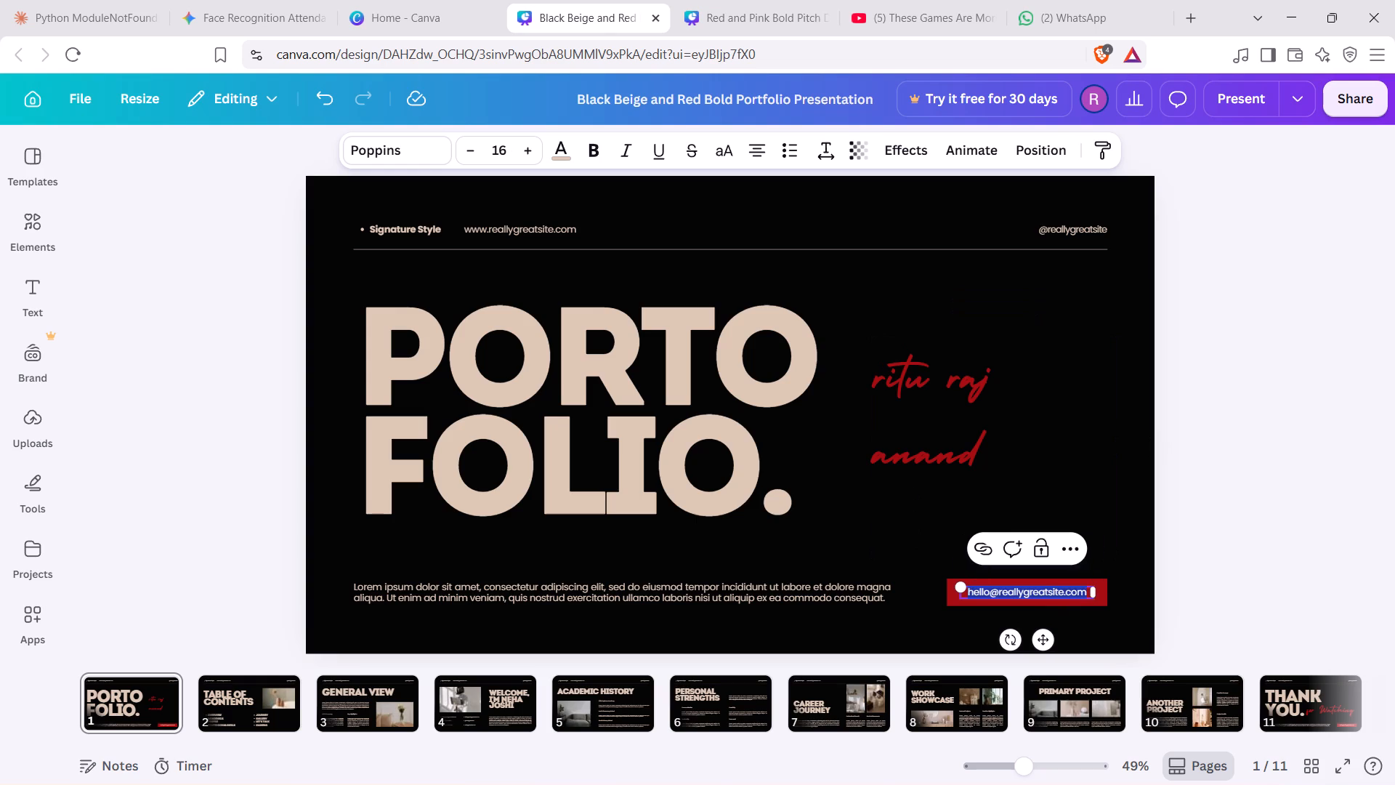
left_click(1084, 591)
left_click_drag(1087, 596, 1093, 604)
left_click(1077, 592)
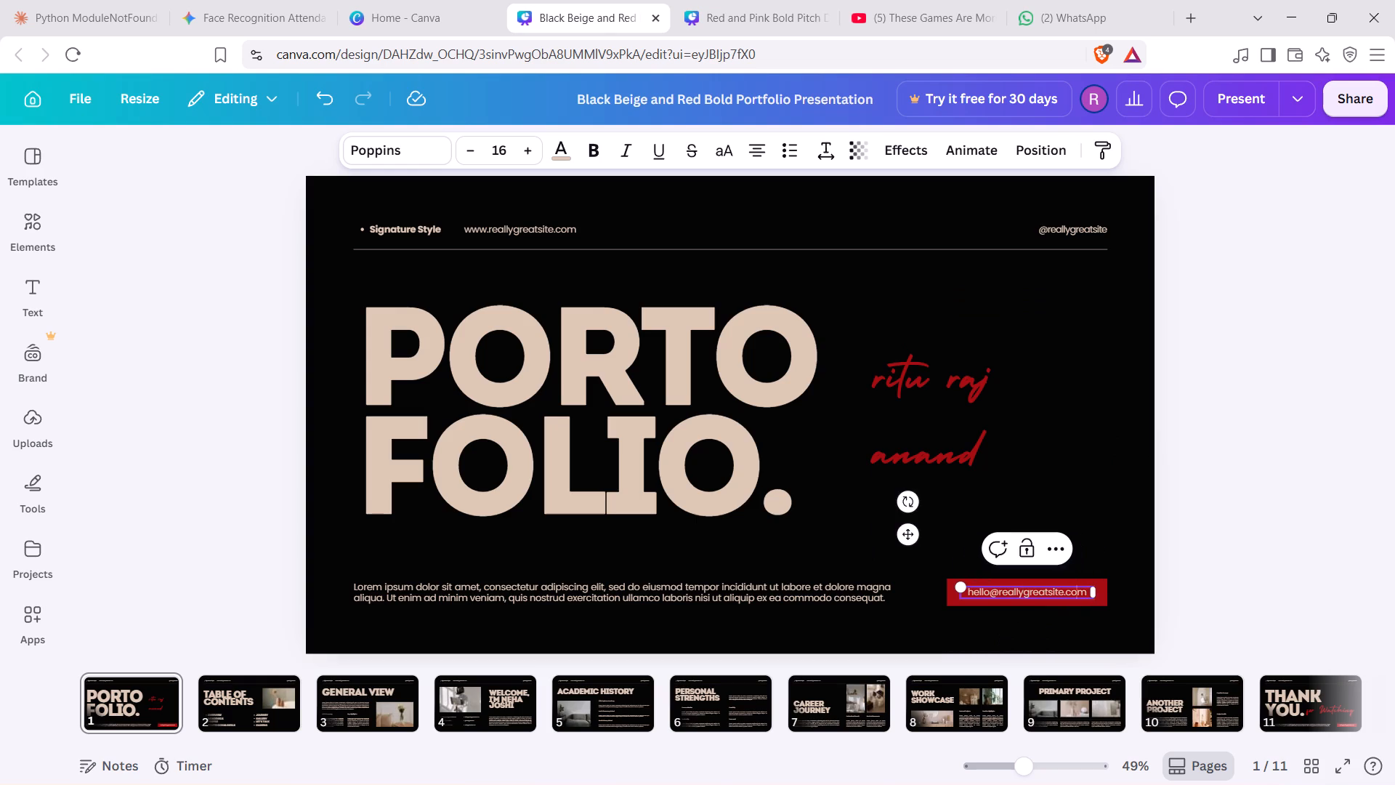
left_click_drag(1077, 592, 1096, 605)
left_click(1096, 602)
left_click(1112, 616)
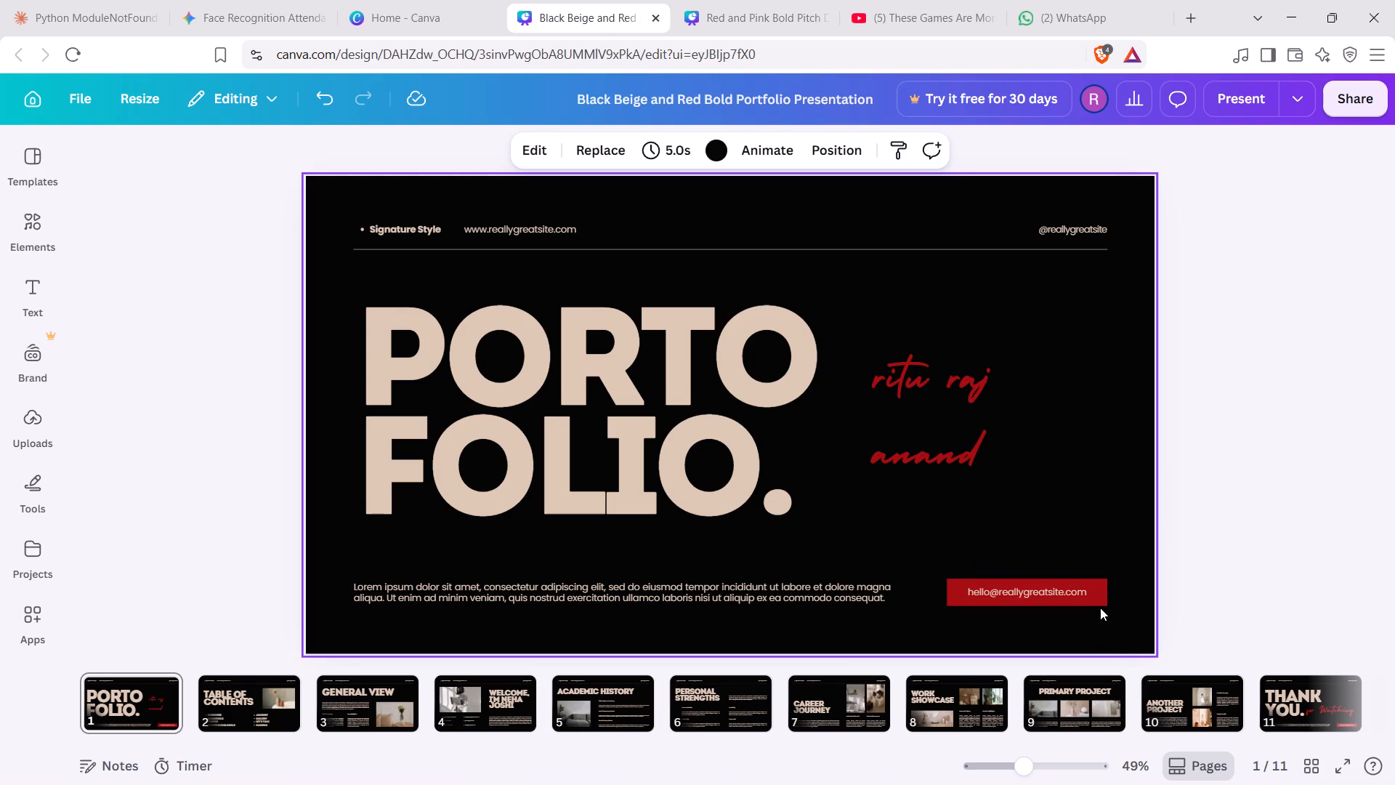
Move the red rectangle out from behind the placeholder e-mail text, placing it just below and slightly to the right.
left_click_drag(1095, 597, 1112, 617)
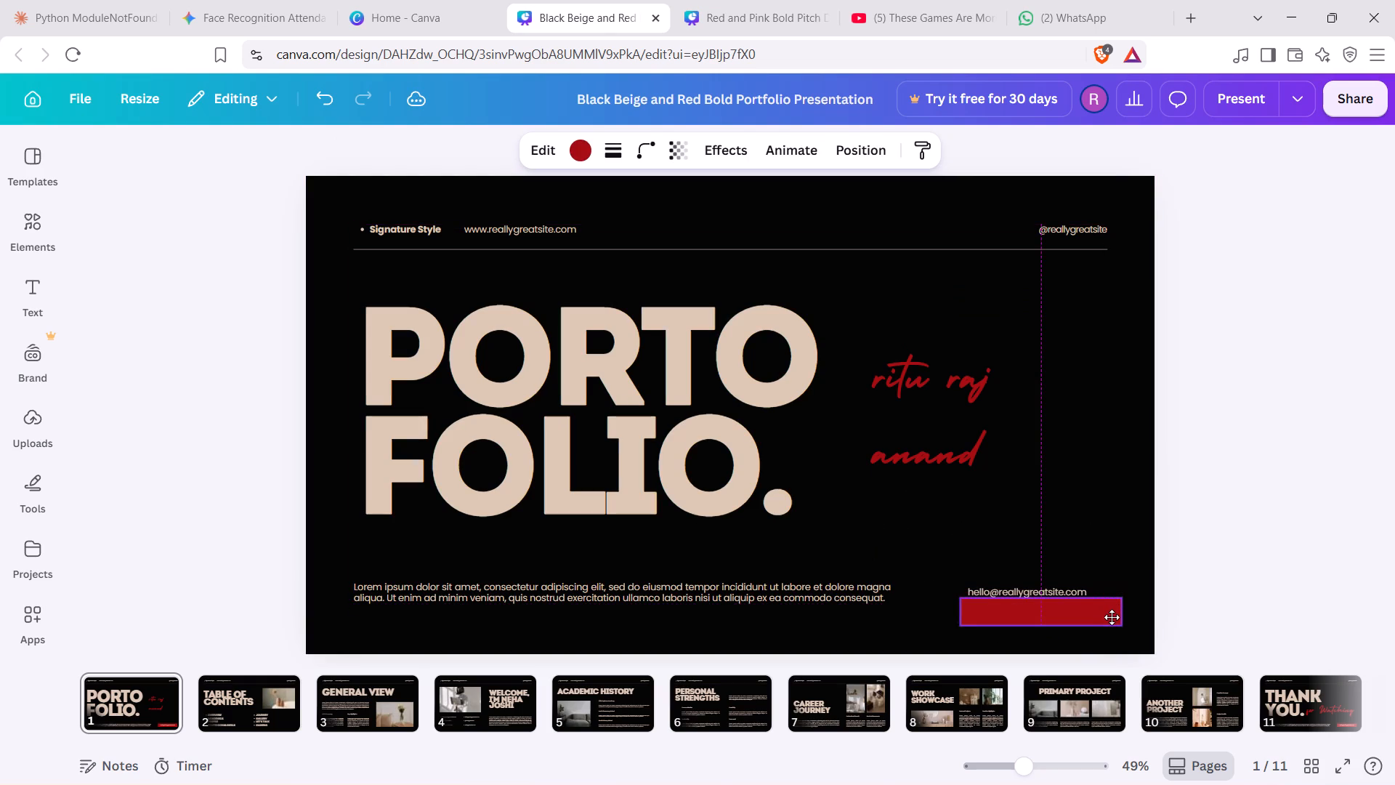
left_click_drag(1112, 617, 1125, 633)
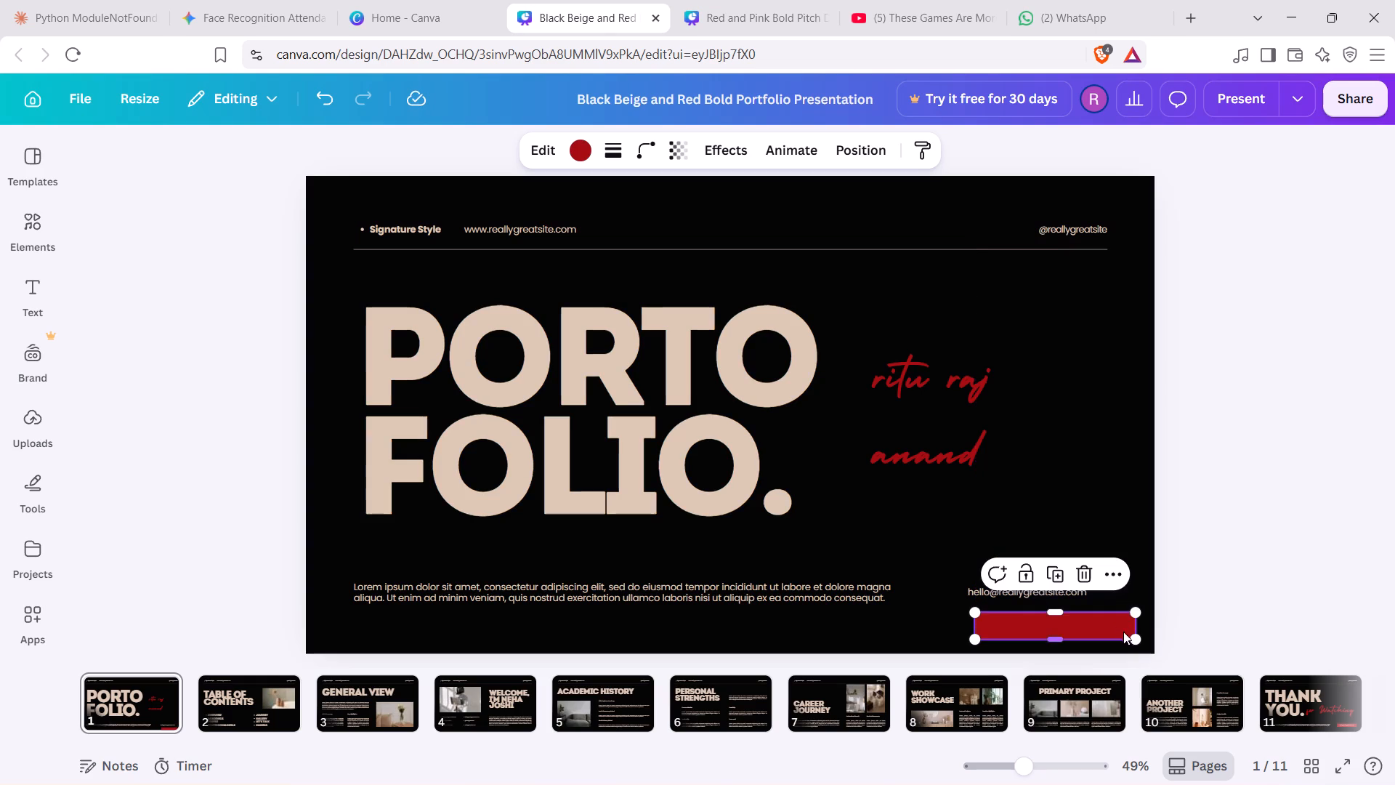
Enter the new contact e-mail address as text inside the red rectangle.
left_click(1099, 623)
double_click(1051, 627)
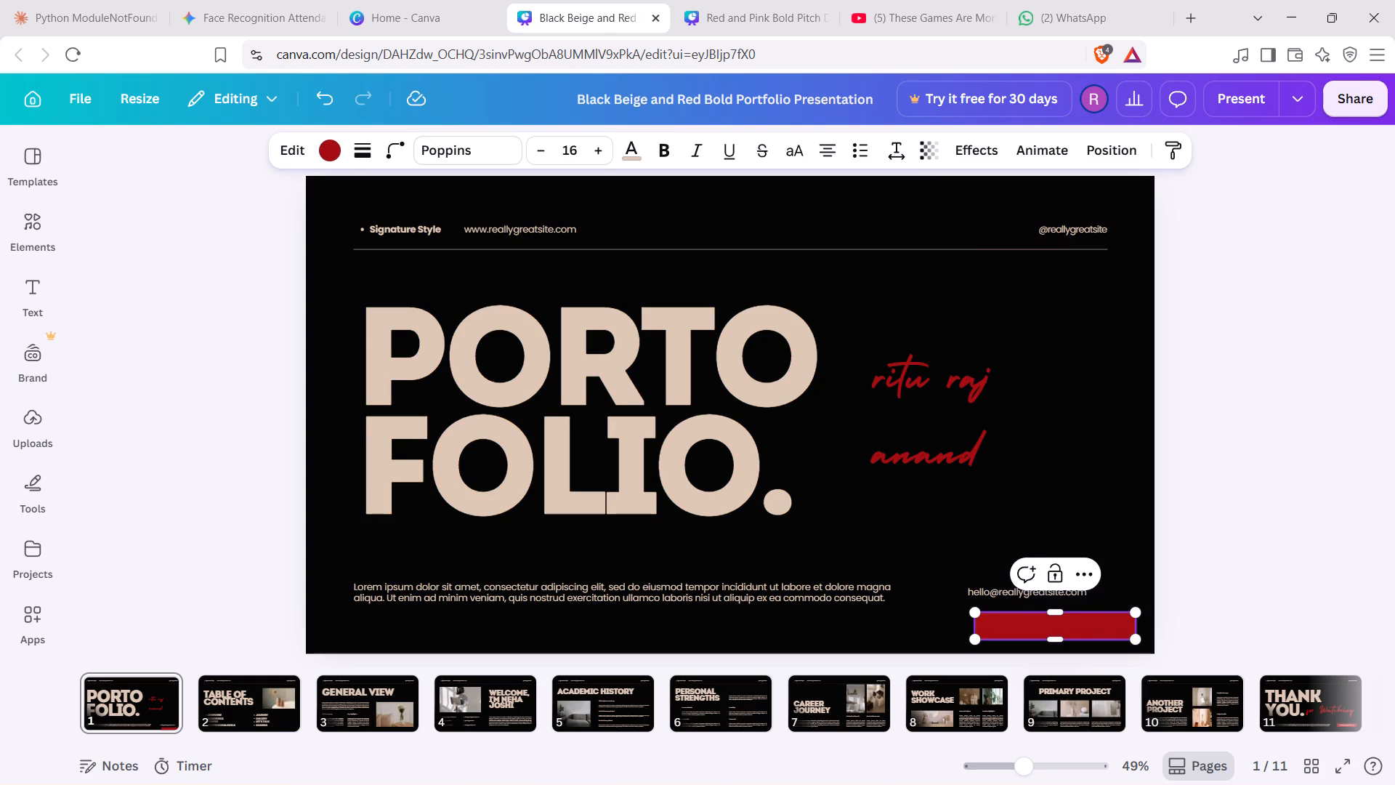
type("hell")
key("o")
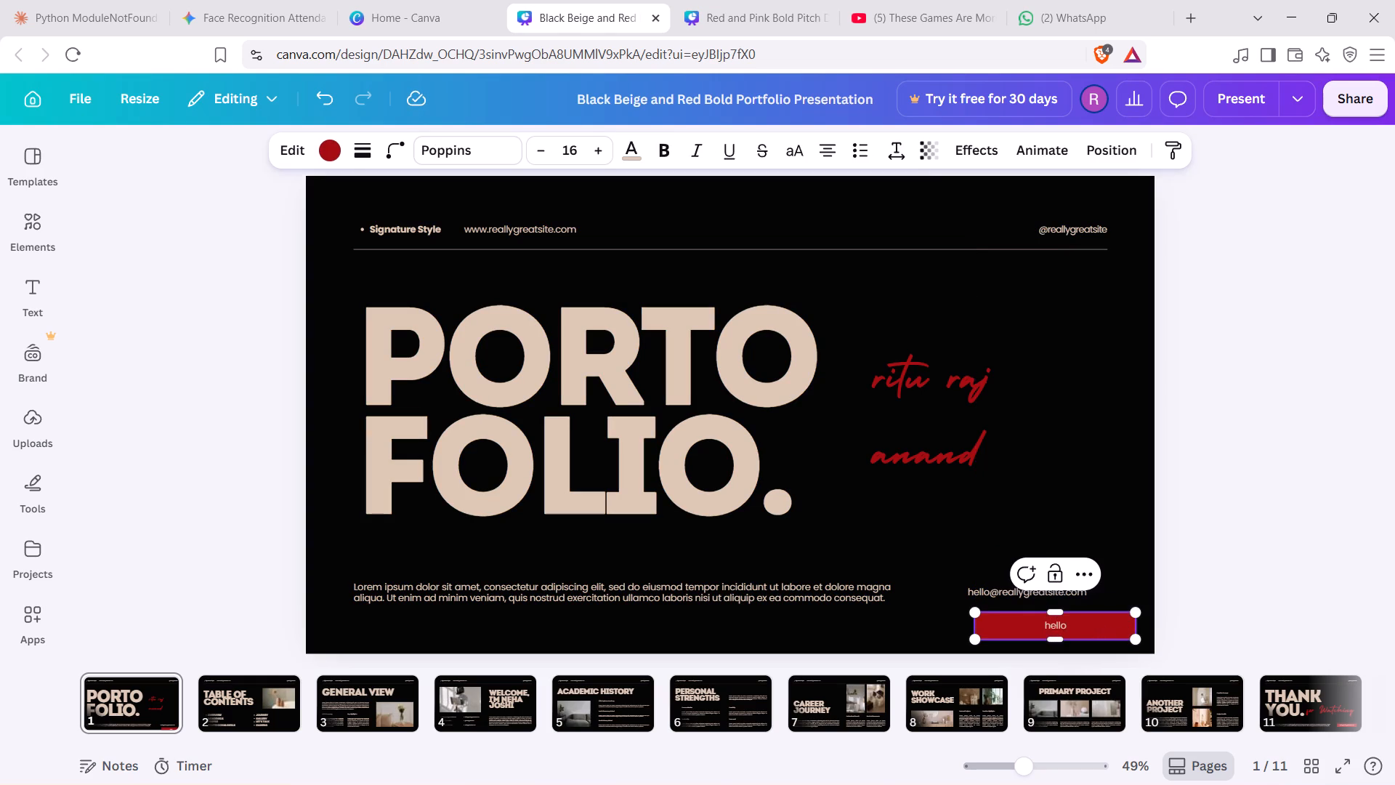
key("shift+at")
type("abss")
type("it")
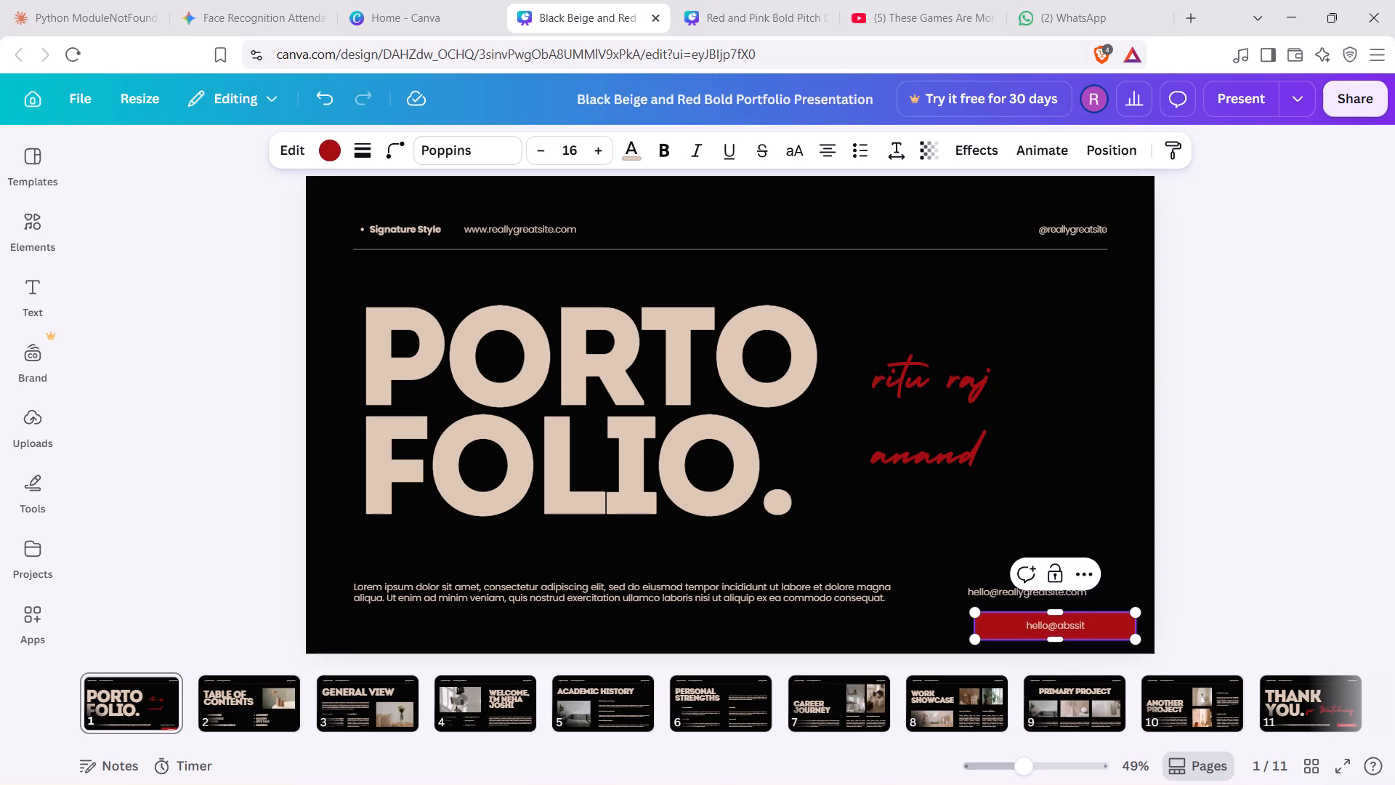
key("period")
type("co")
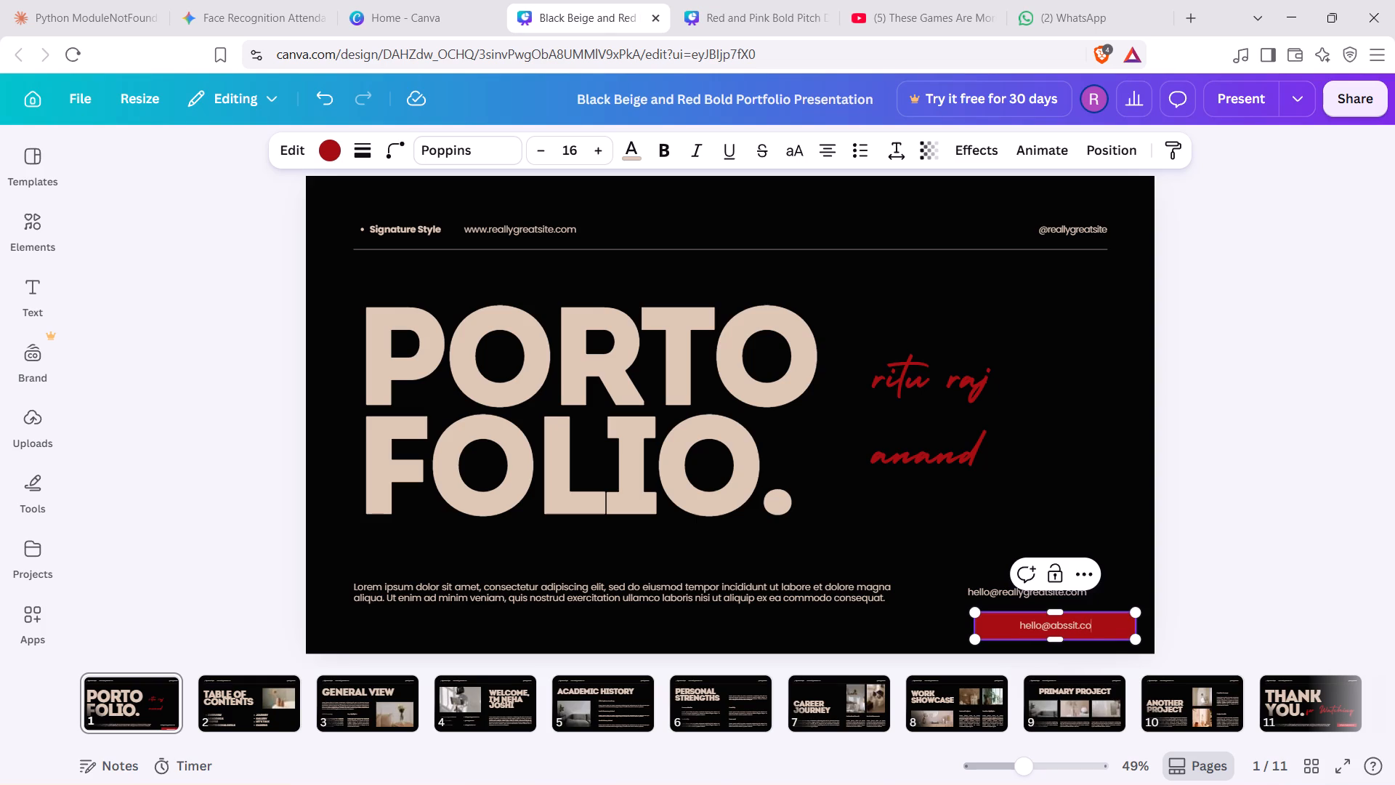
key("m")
left_click(1146, 520)
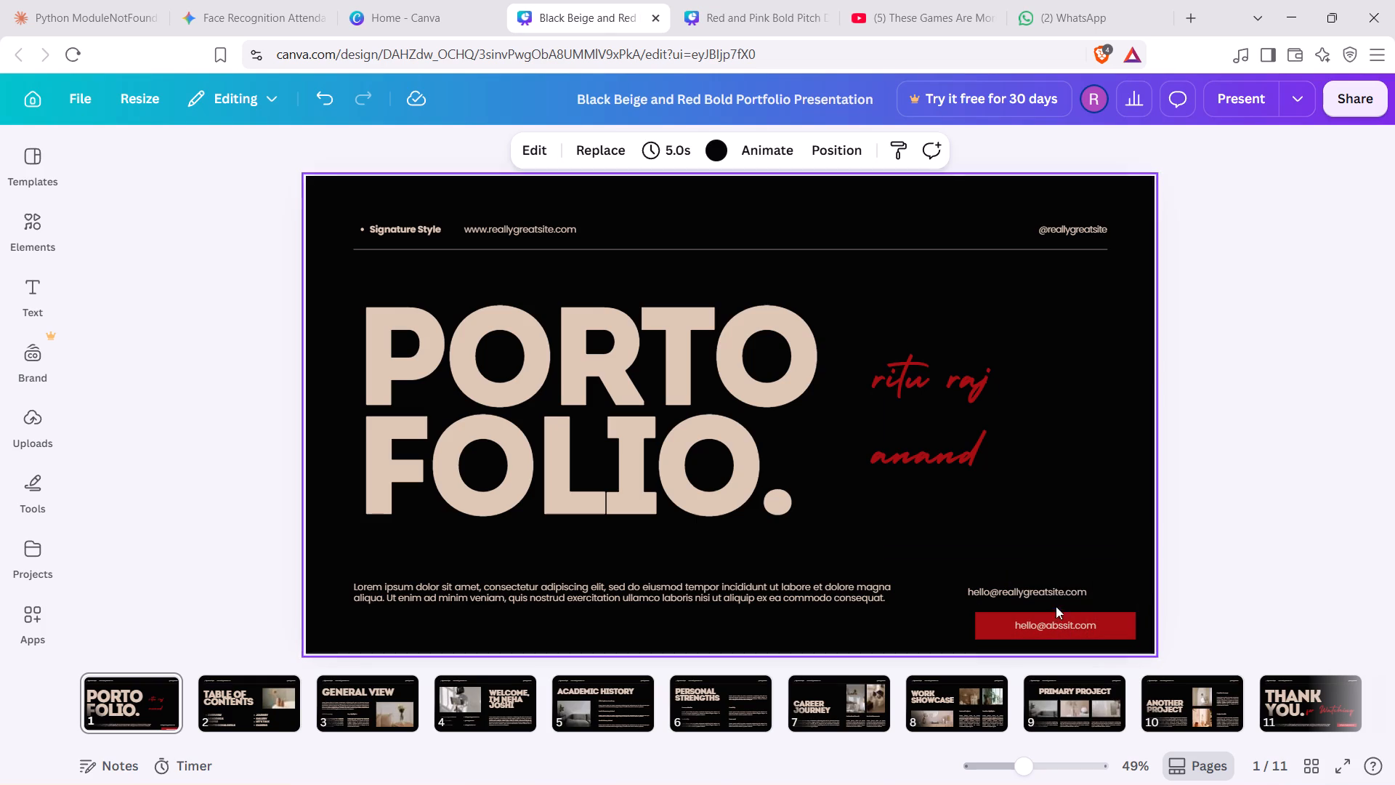
Delete the placeholder e-mail text above the red rectangle.
left_click(1055, 582)
left_click(1055, 585)
left_click(1056, 545)
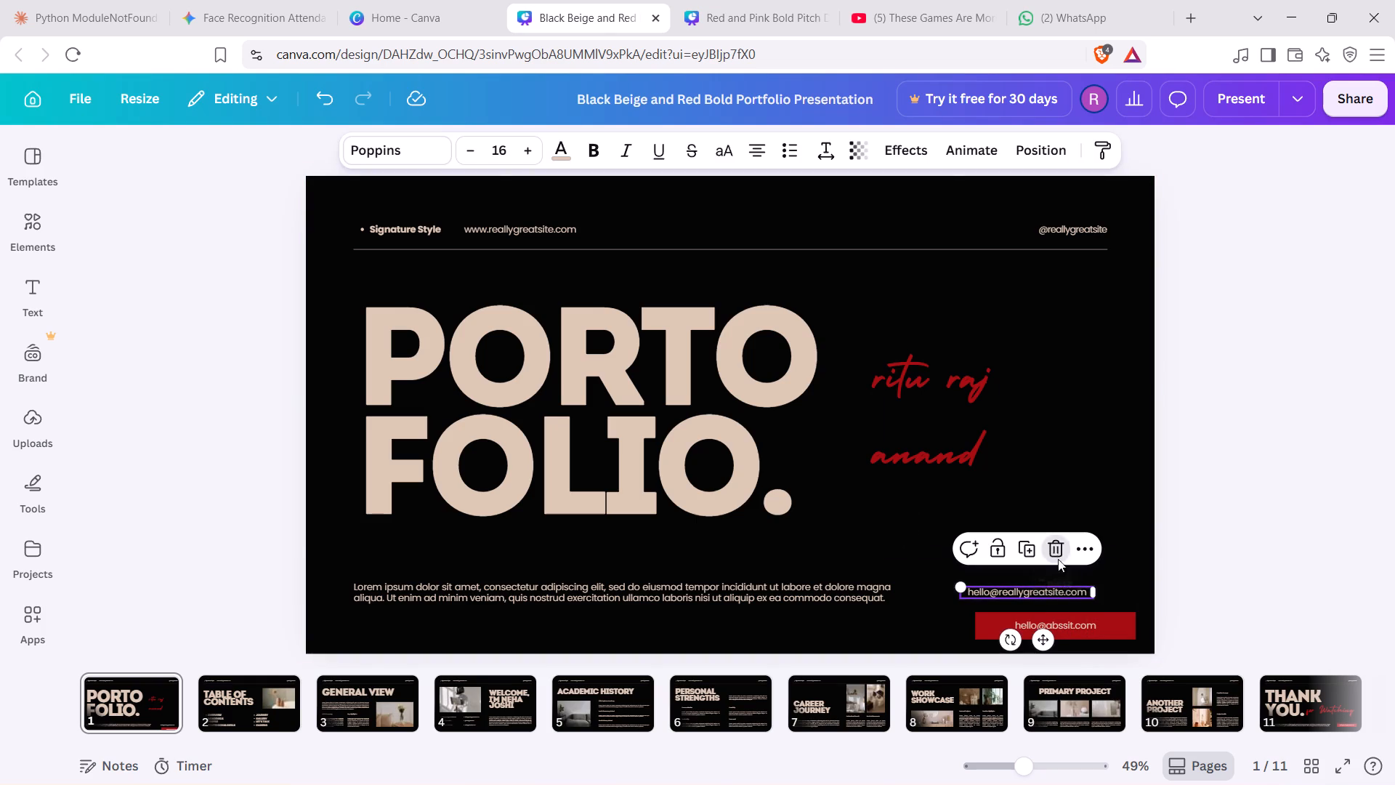
Move the red e-mail rectangle slightly up and closer to the slide's right edge.
left_click_drag(1072, 626, 1084, 611)
left_click(945, 652)
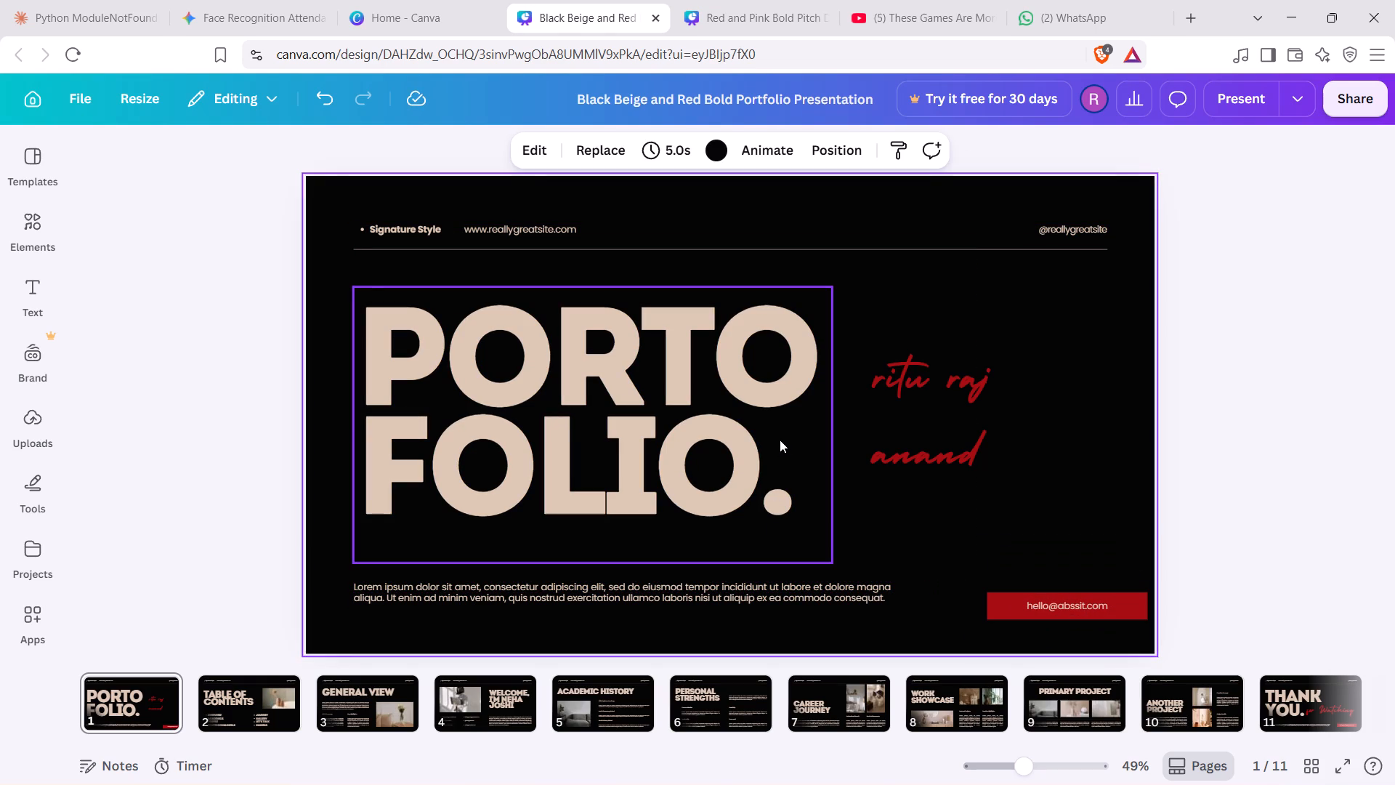
Widen the cover title's text box toward the slide's right edge so its first line reads PORTOFOL.
left_click(780, 440)
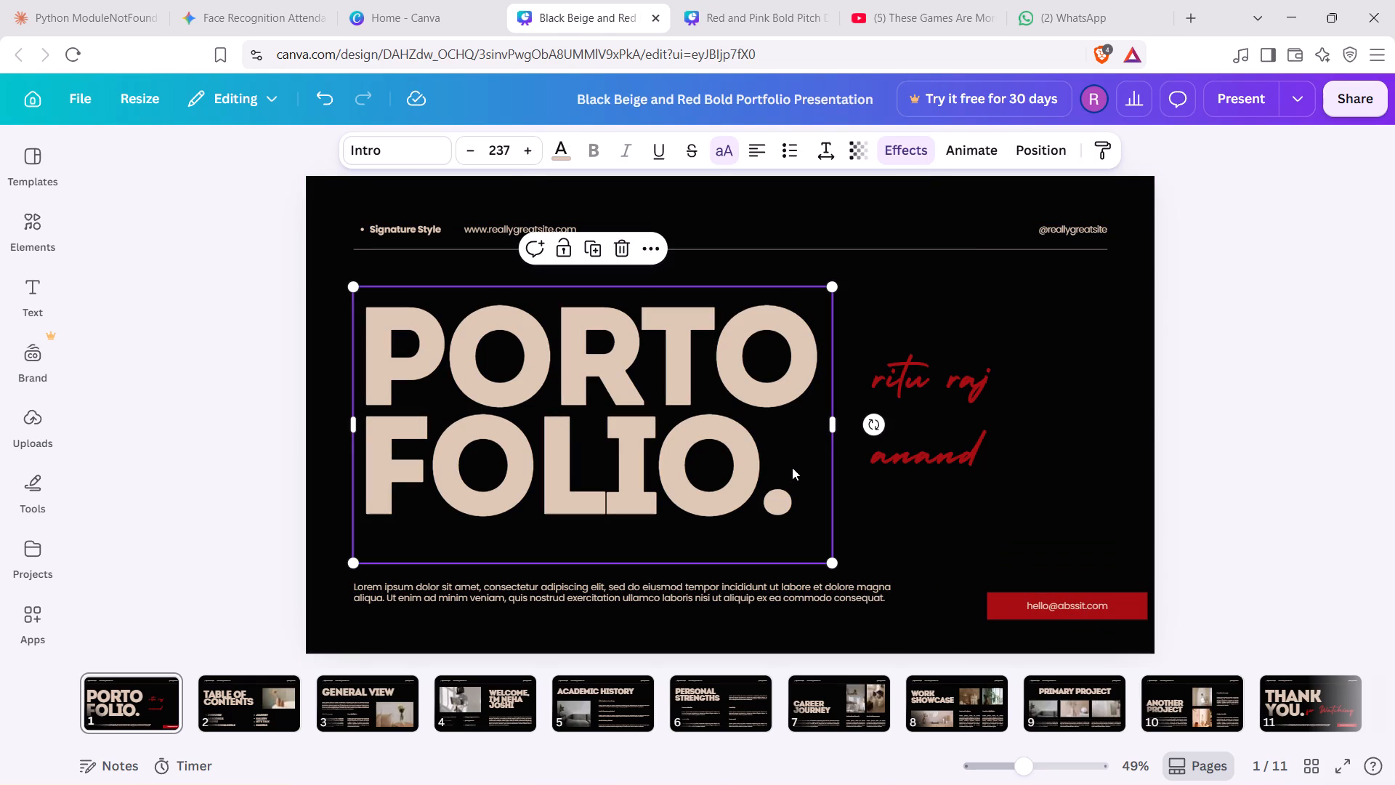
left_click_drag(841, 424, 923, 415)
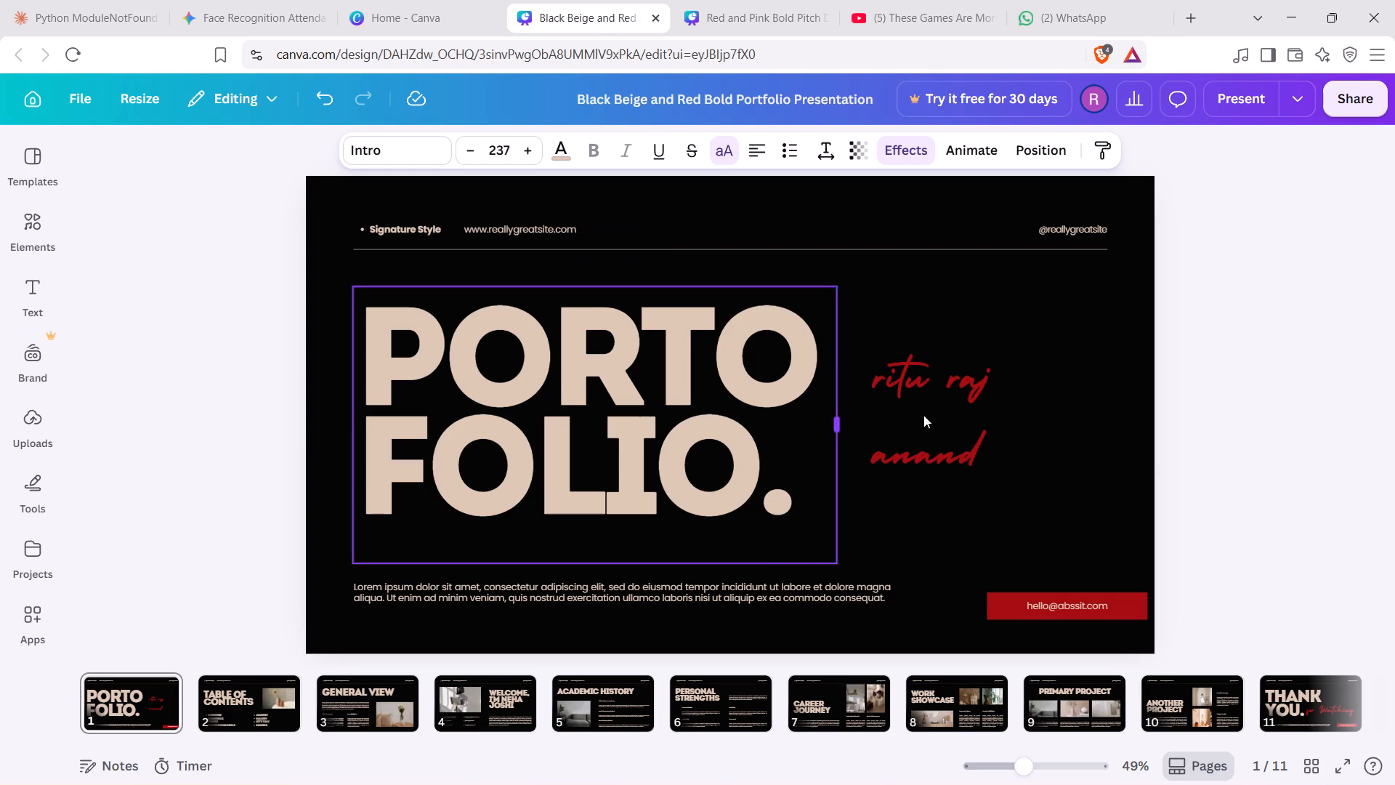
left_click_drag(923, 415, 1118, 400)
Move the signature name down below the title's first line, just above the red e-mail rectangle.
left_click(930, 460)
left_click_drag(930, 460, 923, 490)
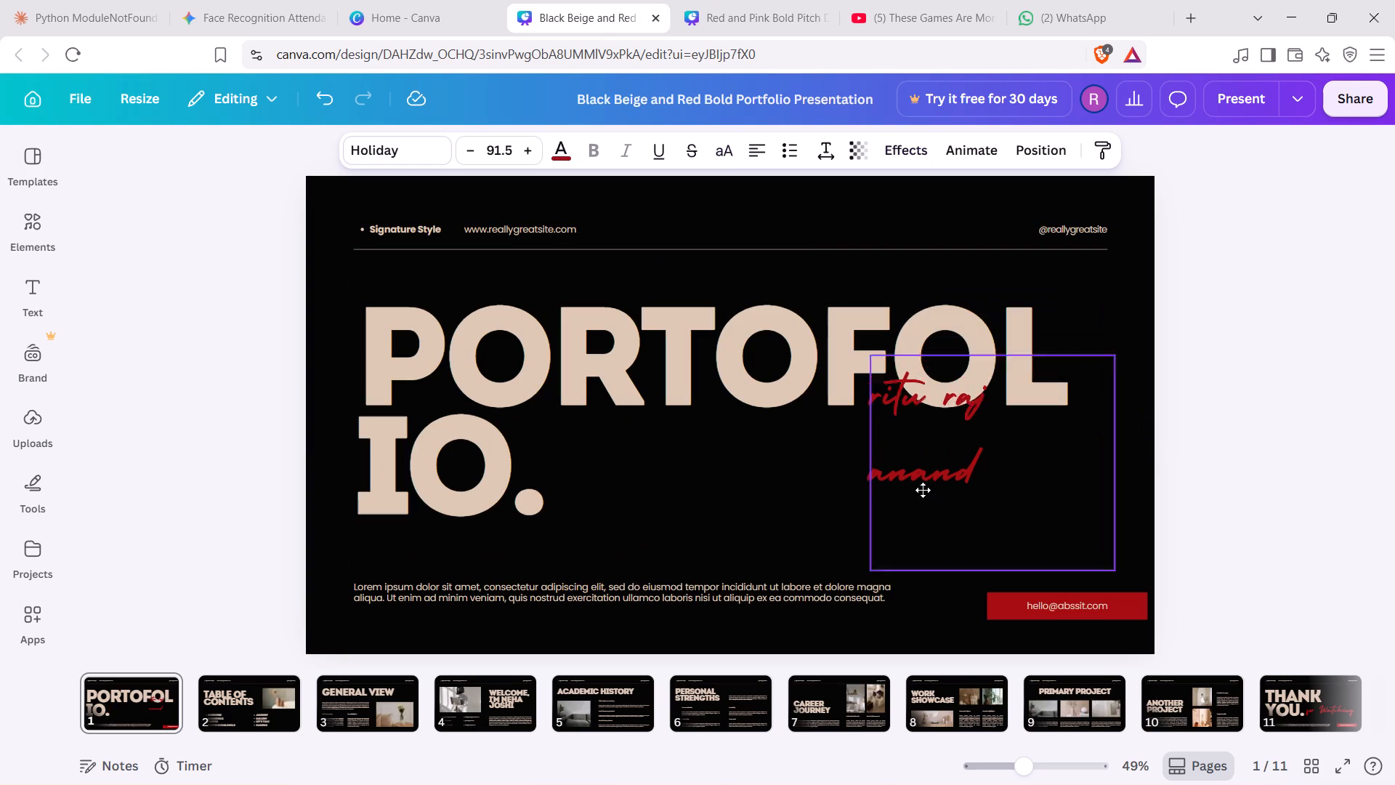
left_click_drag(923, 490, 906, 562)
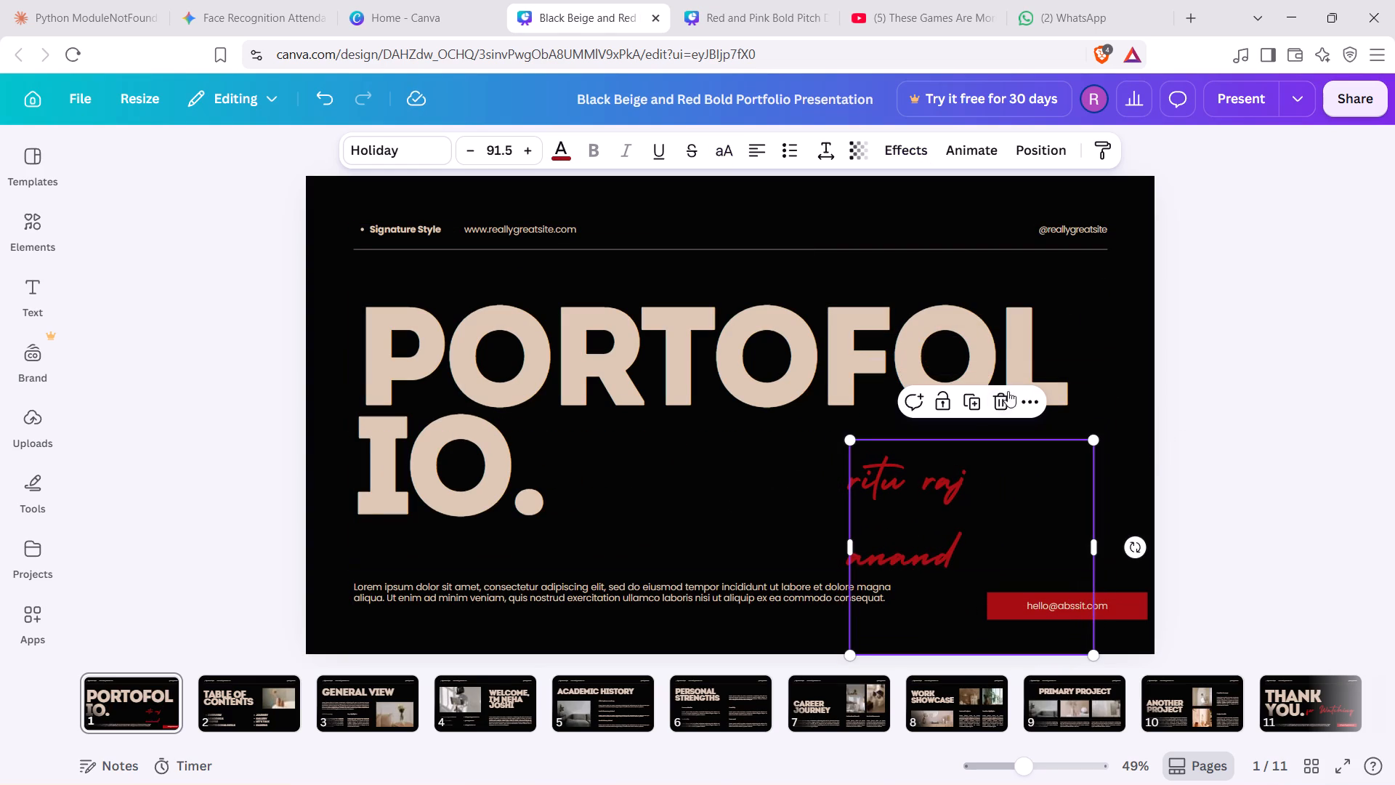
Move the large beige heading on the cover page slightly up, closer to the line beneath the header, keeping its left alignment.
left_click(1063, 376)
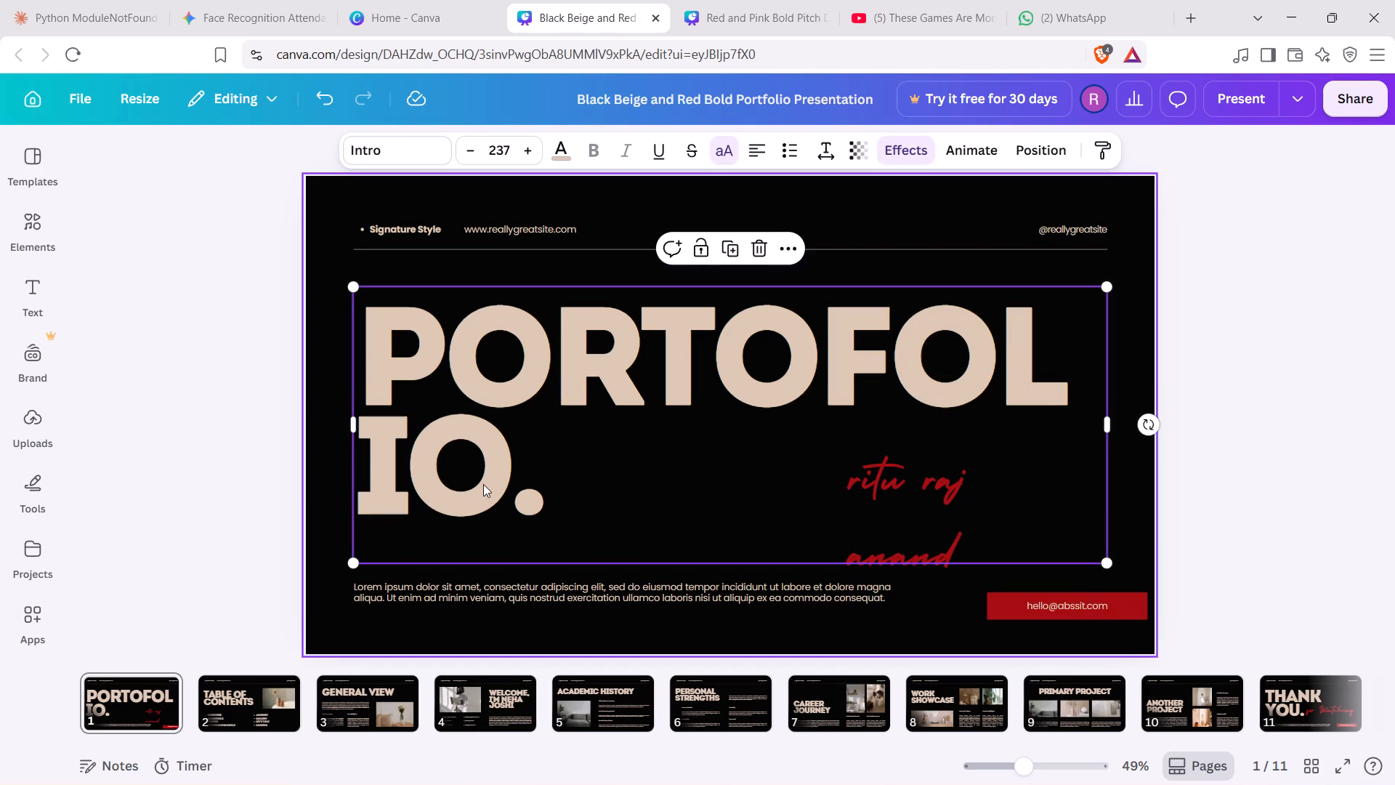
left_click_drag(509, 473, 530, 472)
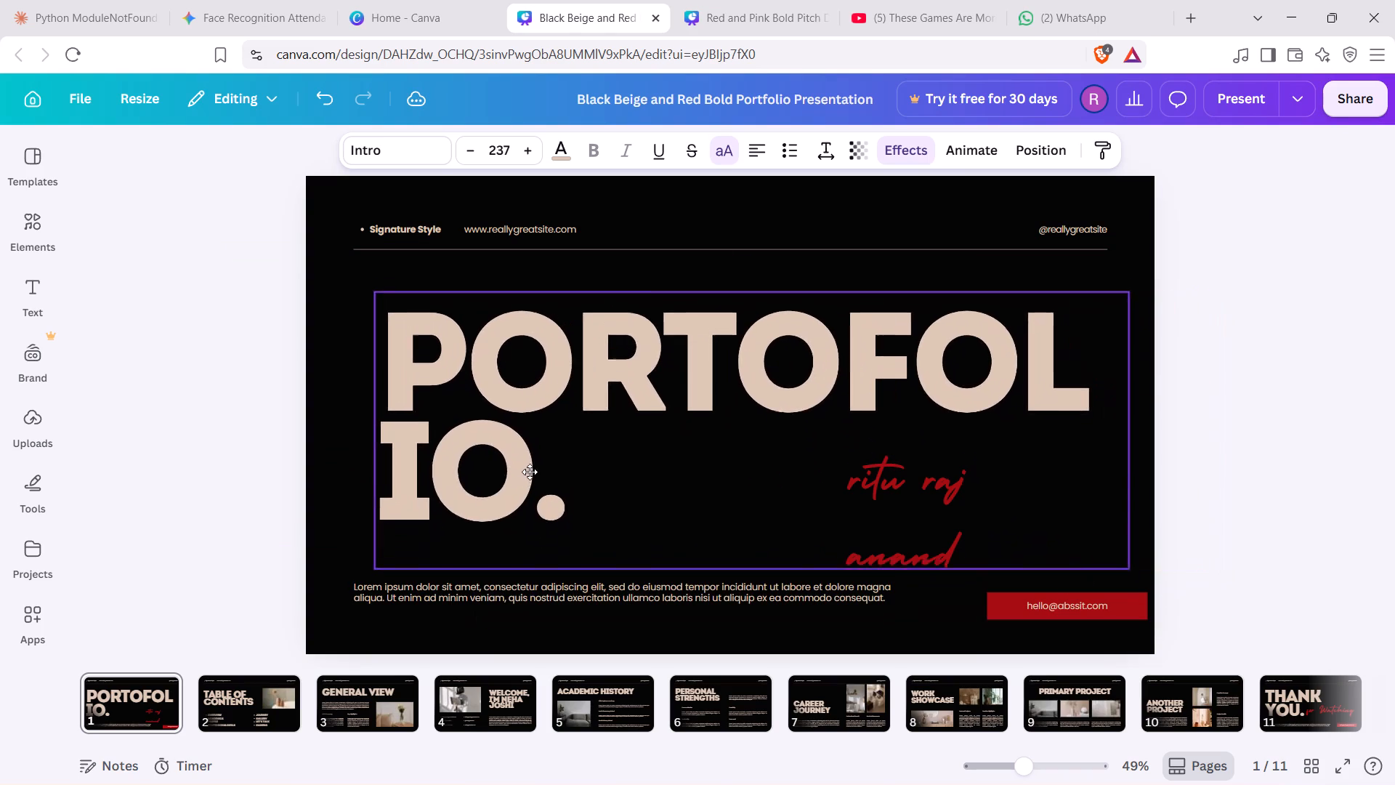
left_click_drag(530, 472, 511, 451)
Clear all the text from the large PORTOFOLIO. heading on the cover page.
left_click(538, 443)
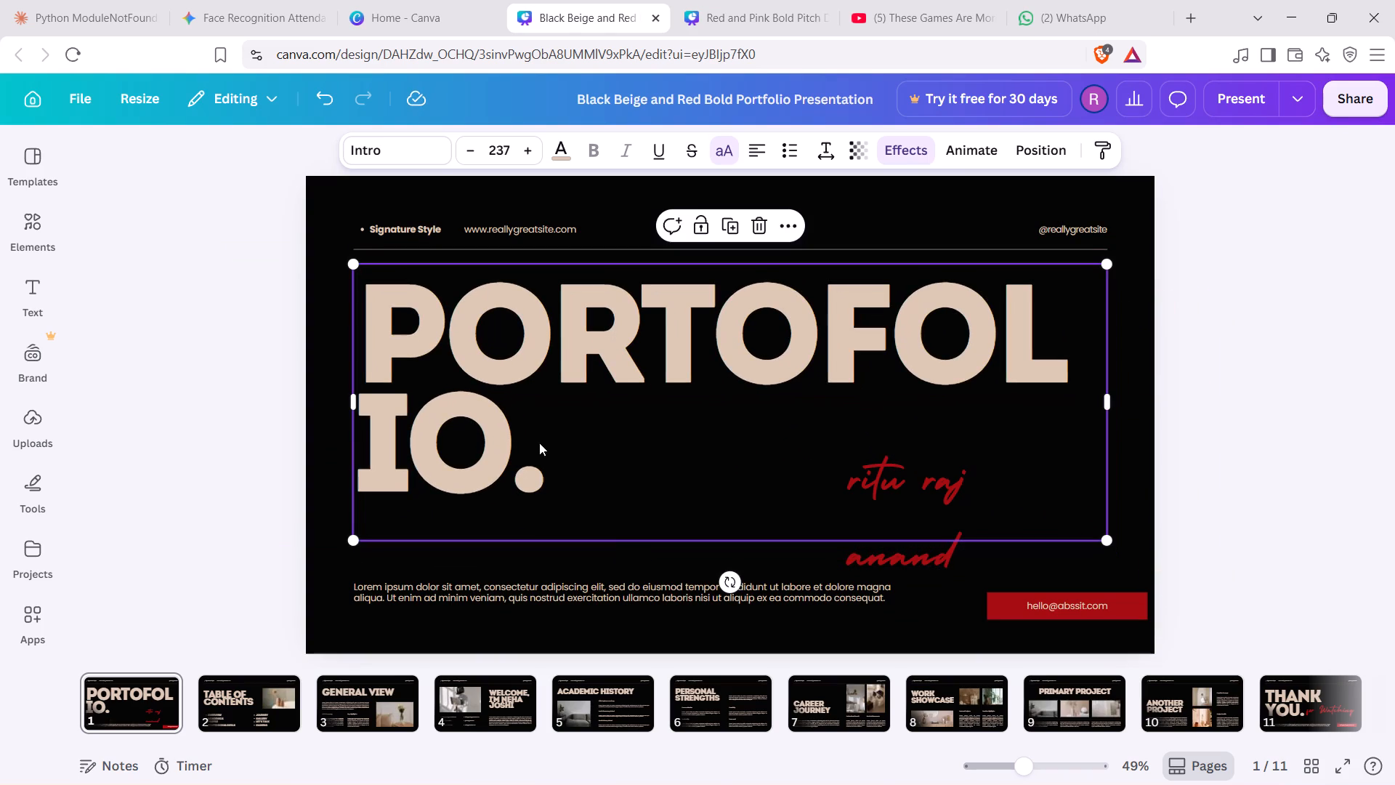
left_click(549, 443)
triple_click(550, 442)
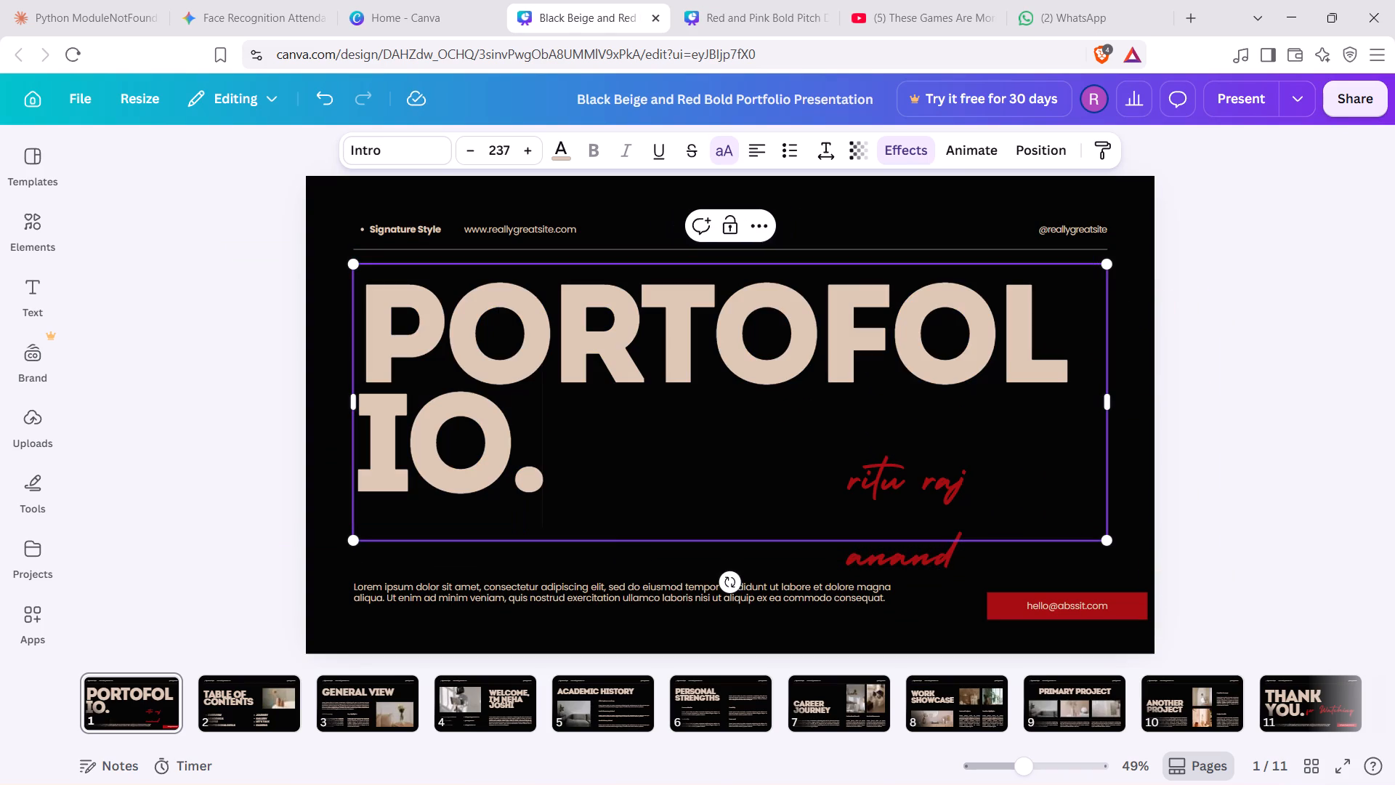
key("Insert")
key("BackSpace")
key("BackSpace")
key("BackSpace")
key("BackSpace")
key("BackSpace")
key("BackSpace")
key("BackSpace")
key("BackSpace")
key("BackSpace")
key("BackSpace")
key("BackSpace")
key("BackSpace")
key("BackSpace")
key("BackSpace")
key("BackSpace")
key("BackSpace")
key("BackSpace")
key("BackSpace")
key("BackSpace")
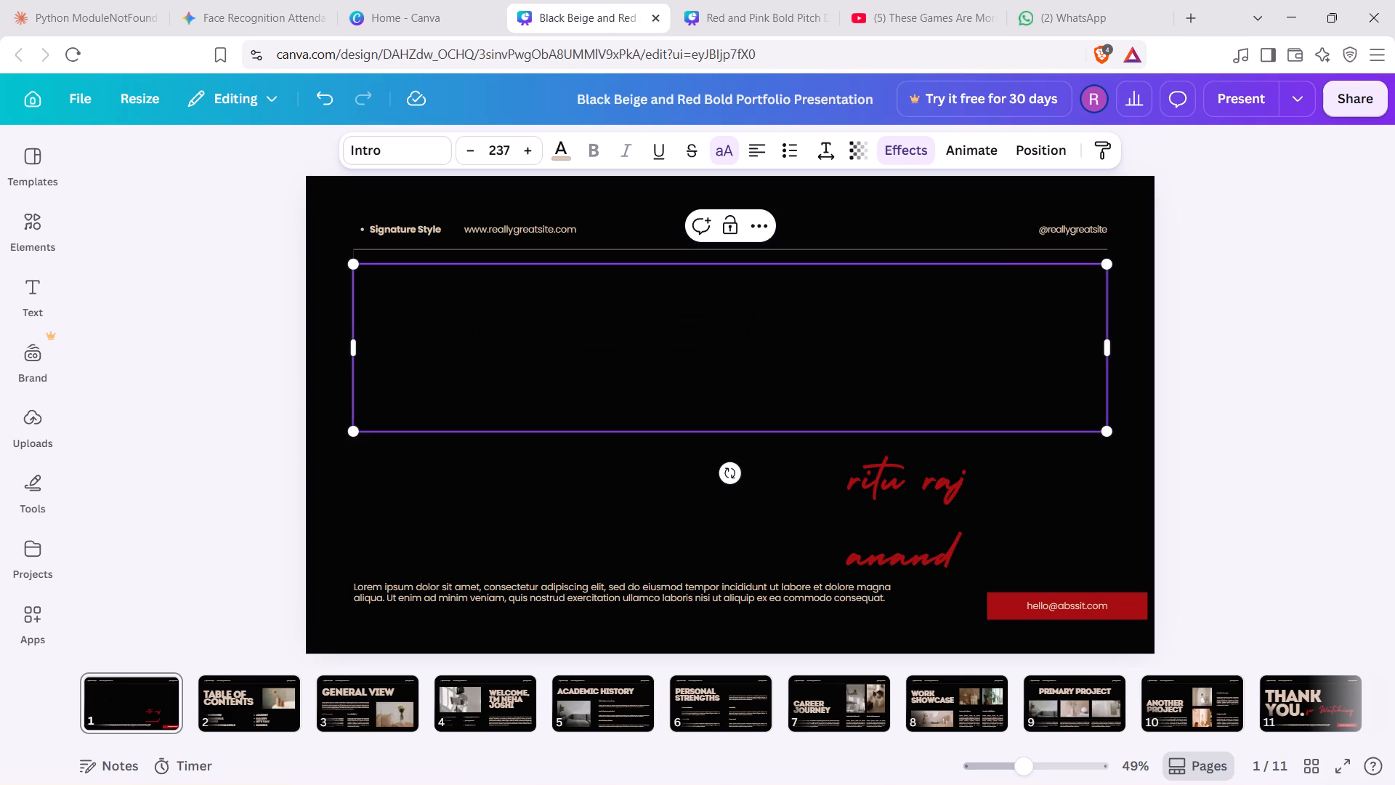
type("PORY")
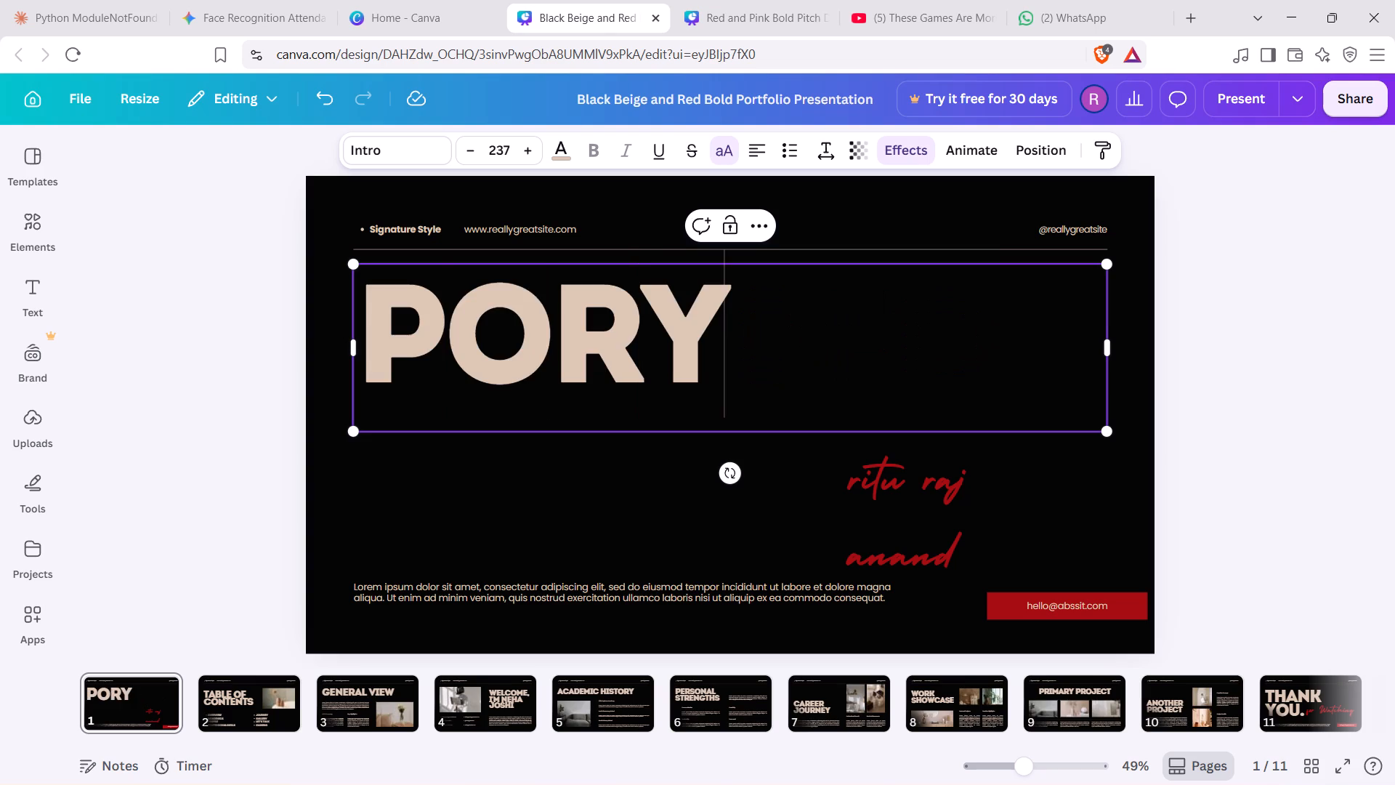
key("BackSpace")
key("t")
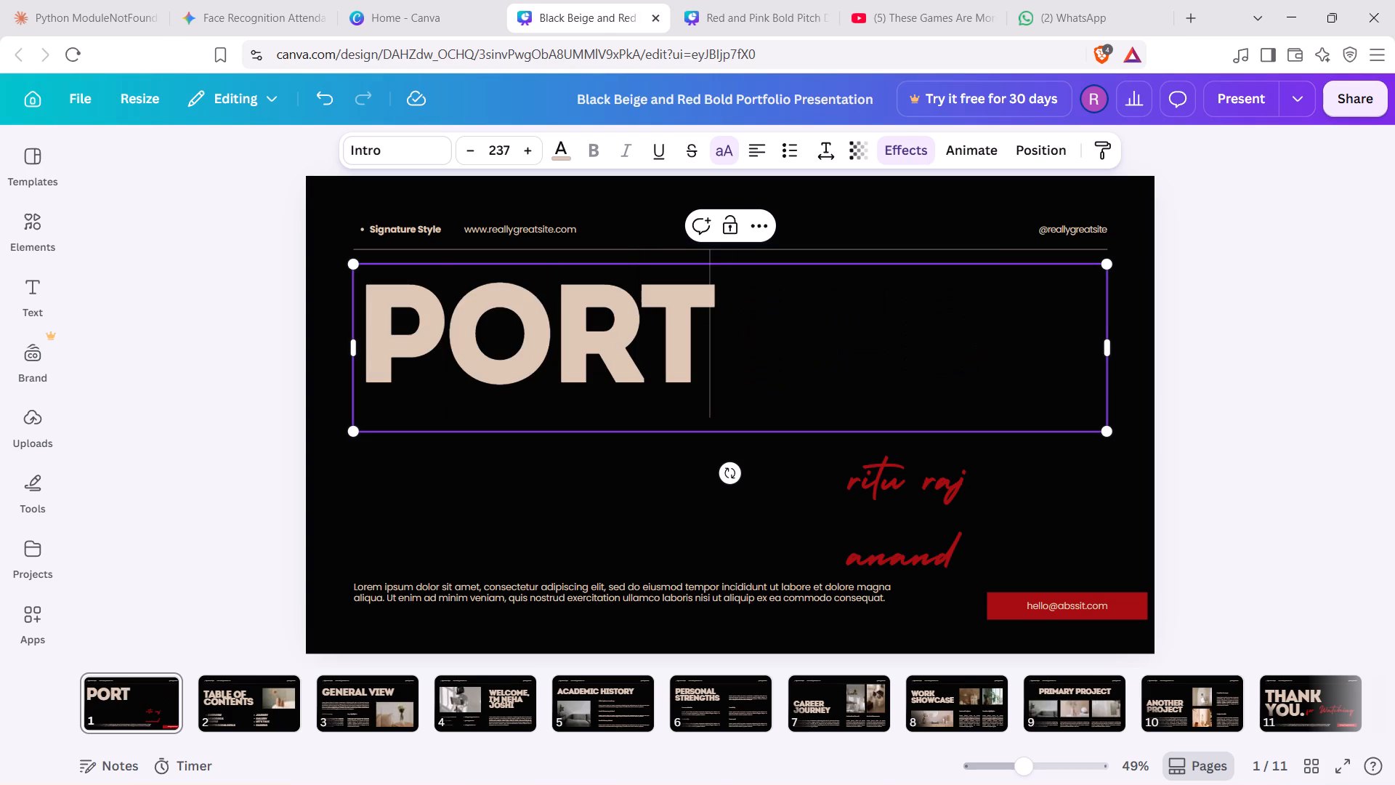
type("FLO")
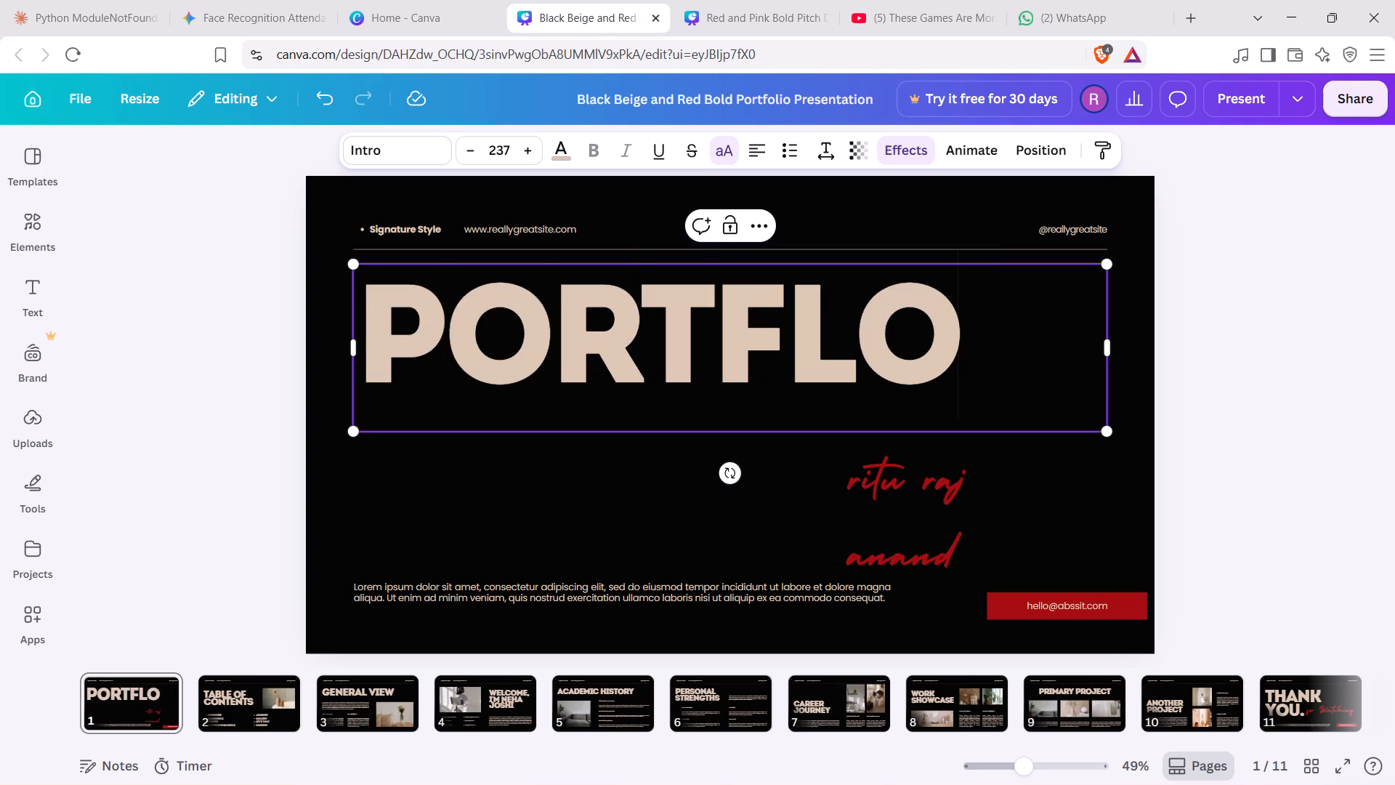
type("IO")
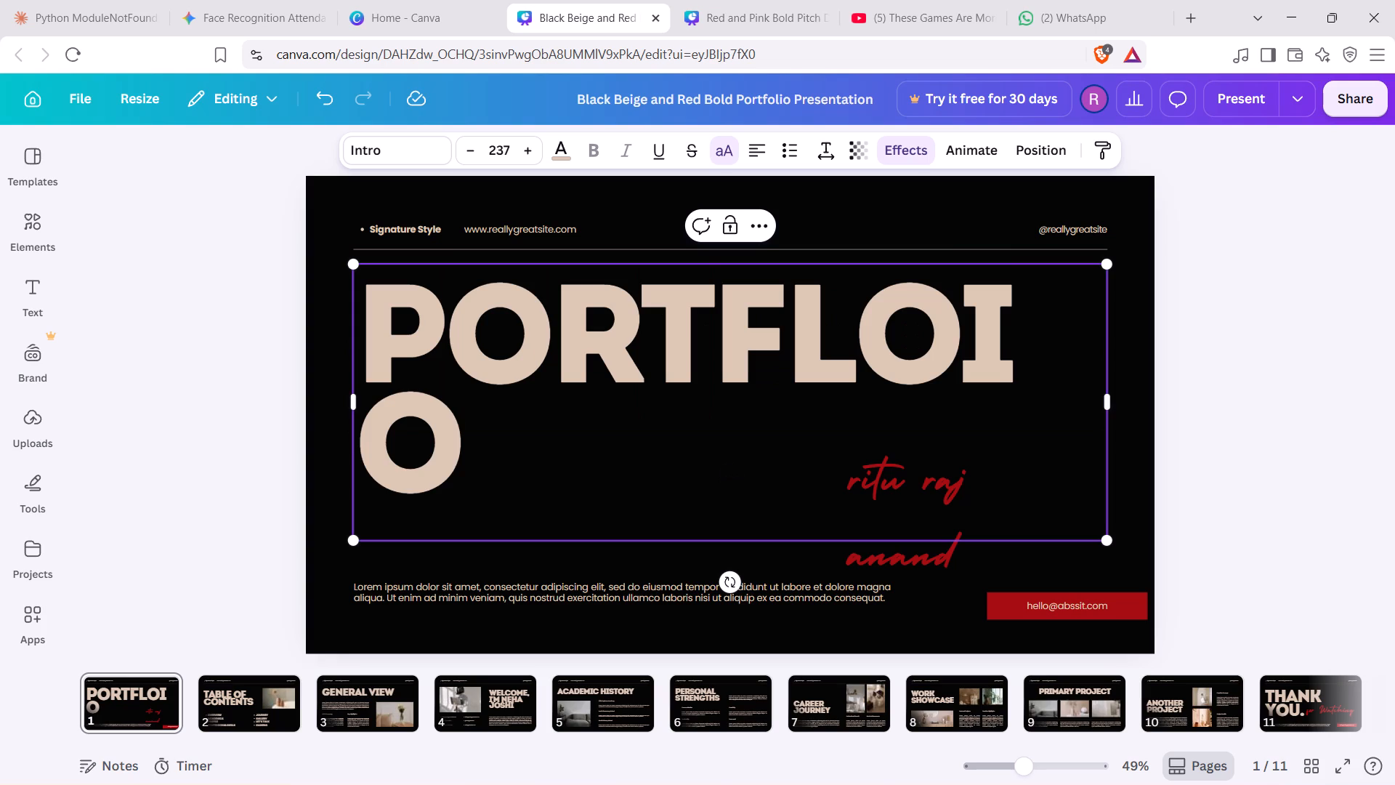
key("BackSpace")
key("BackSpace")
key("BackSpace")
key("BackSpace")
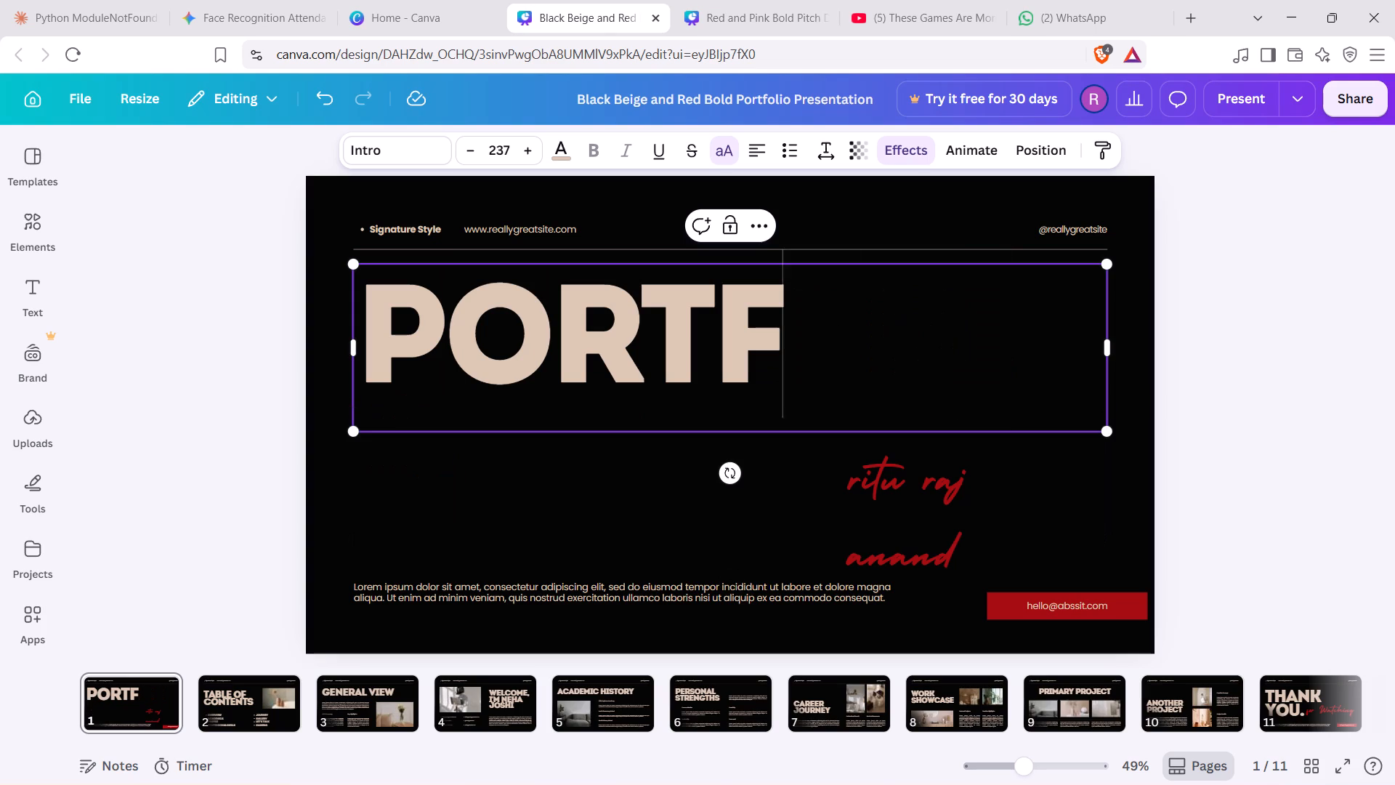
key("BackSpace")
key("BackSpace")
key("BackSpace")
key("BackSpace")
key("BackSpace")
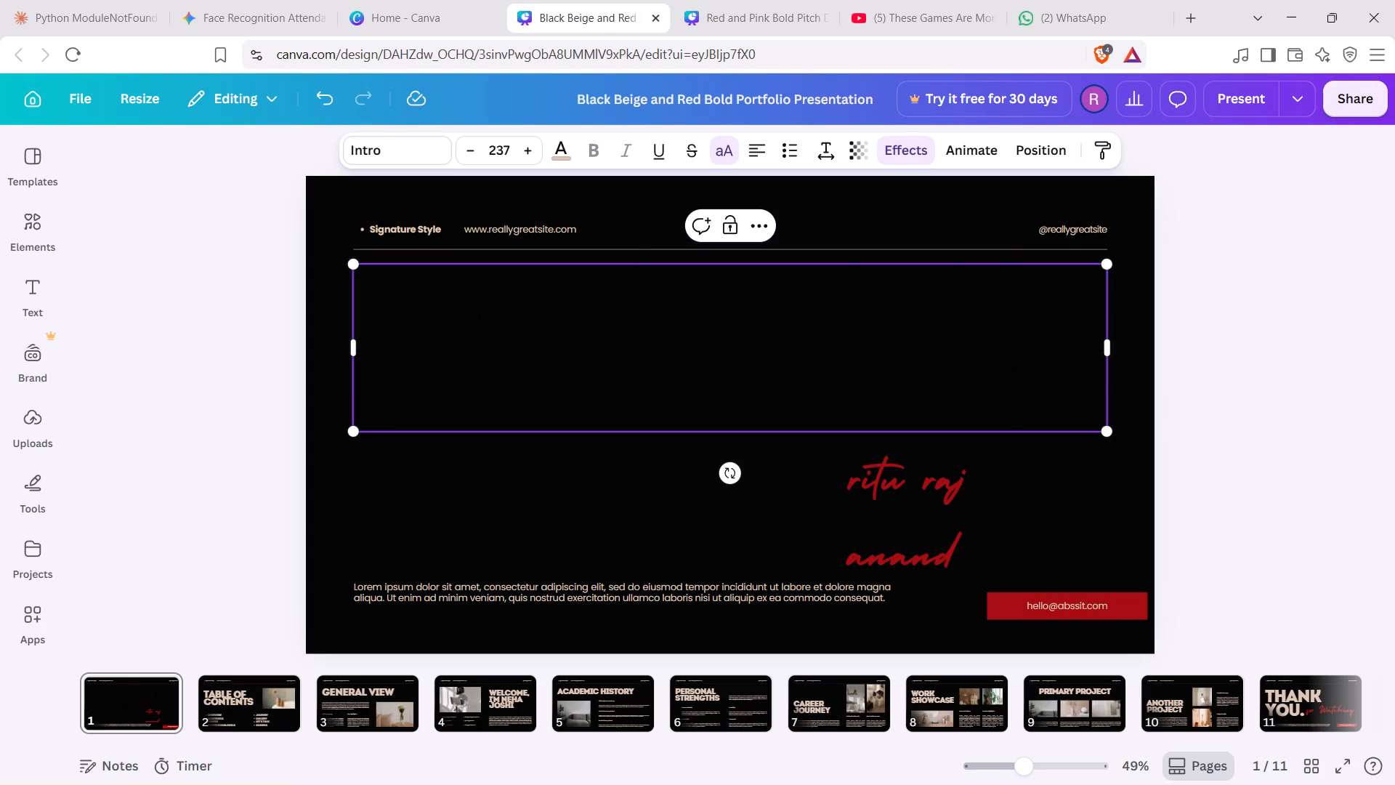
Enter PROFILE as the large heading text on the cover page.
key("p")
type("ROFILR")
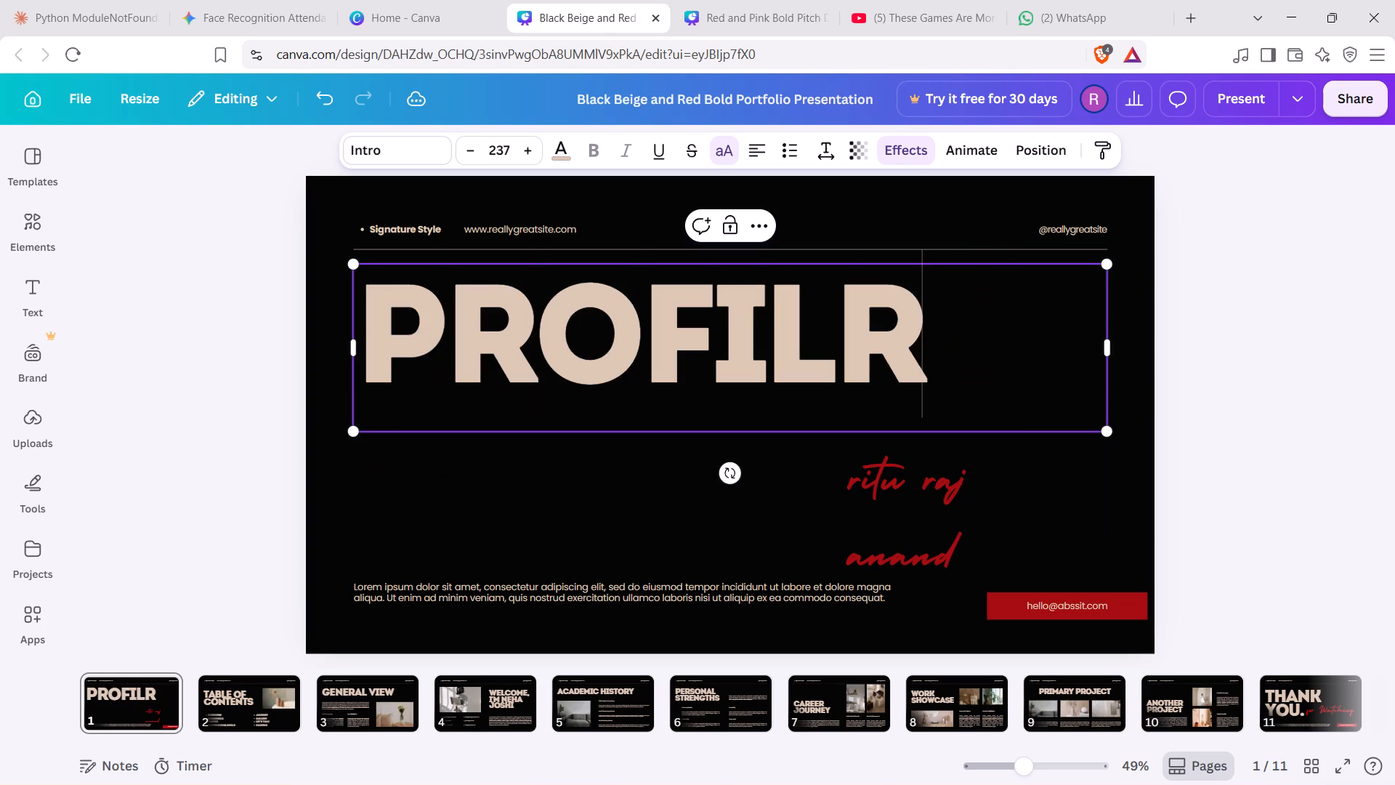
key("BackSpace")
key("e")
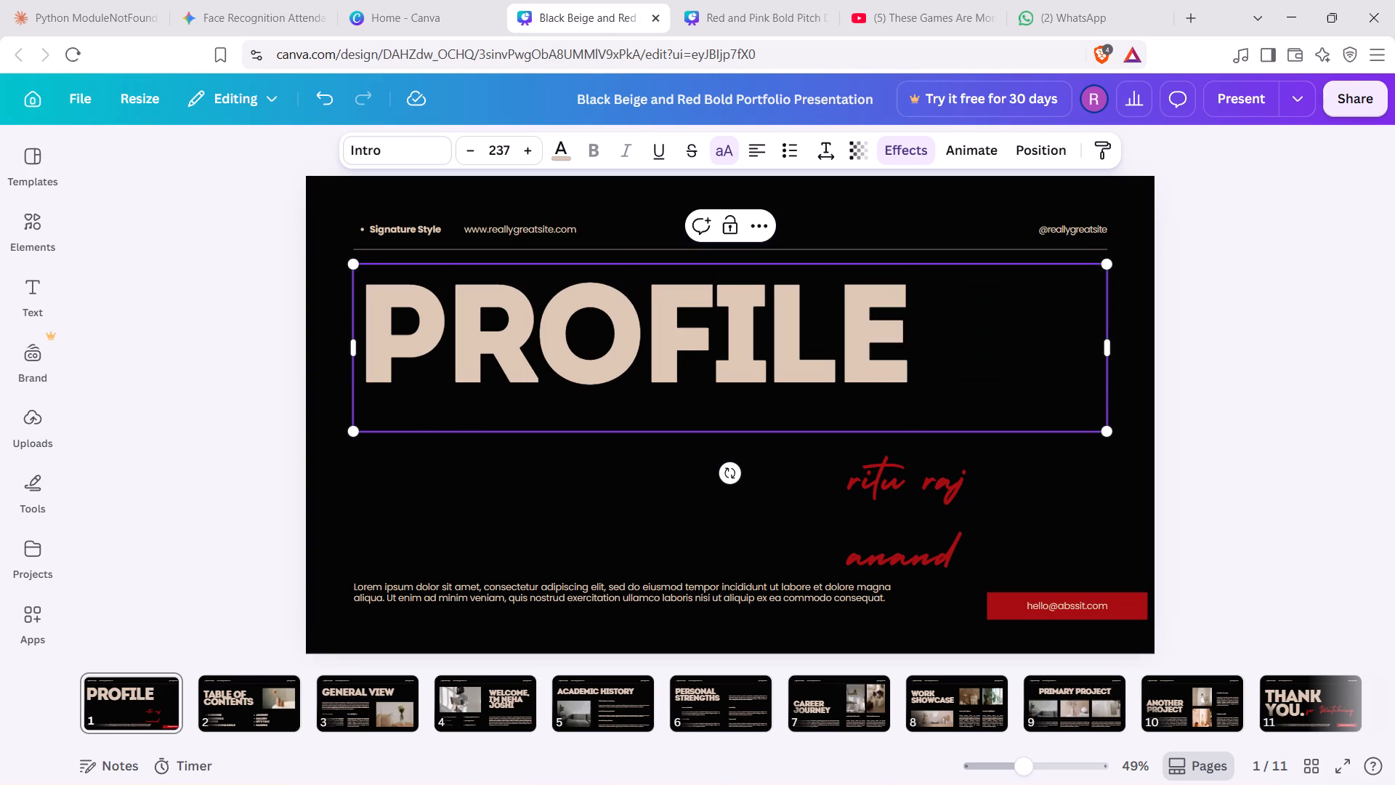
left_click(1150, 474)
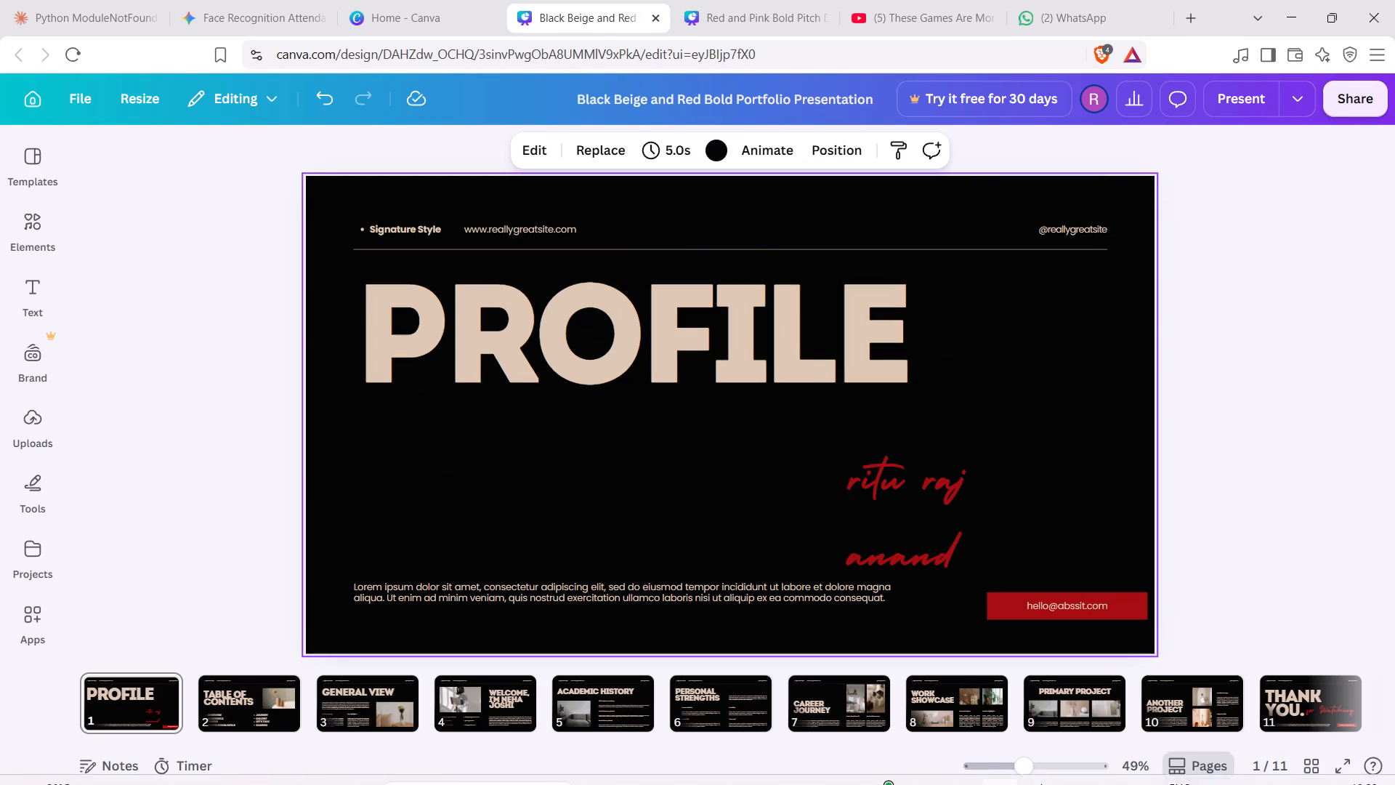
On page 2, Table of Contents, delete the vase photo while keeping its image frame.
left_click(272, 689)
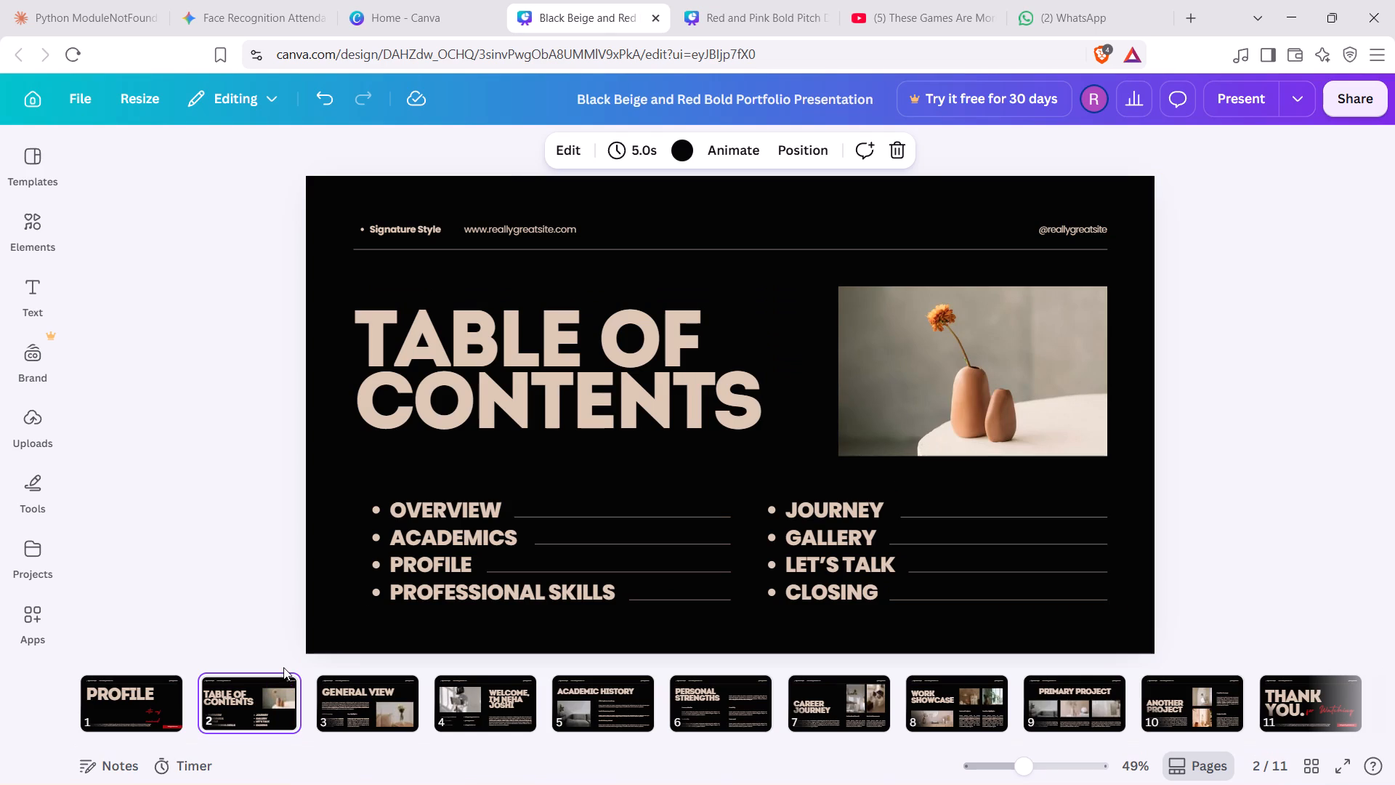
left_click(522, 508)
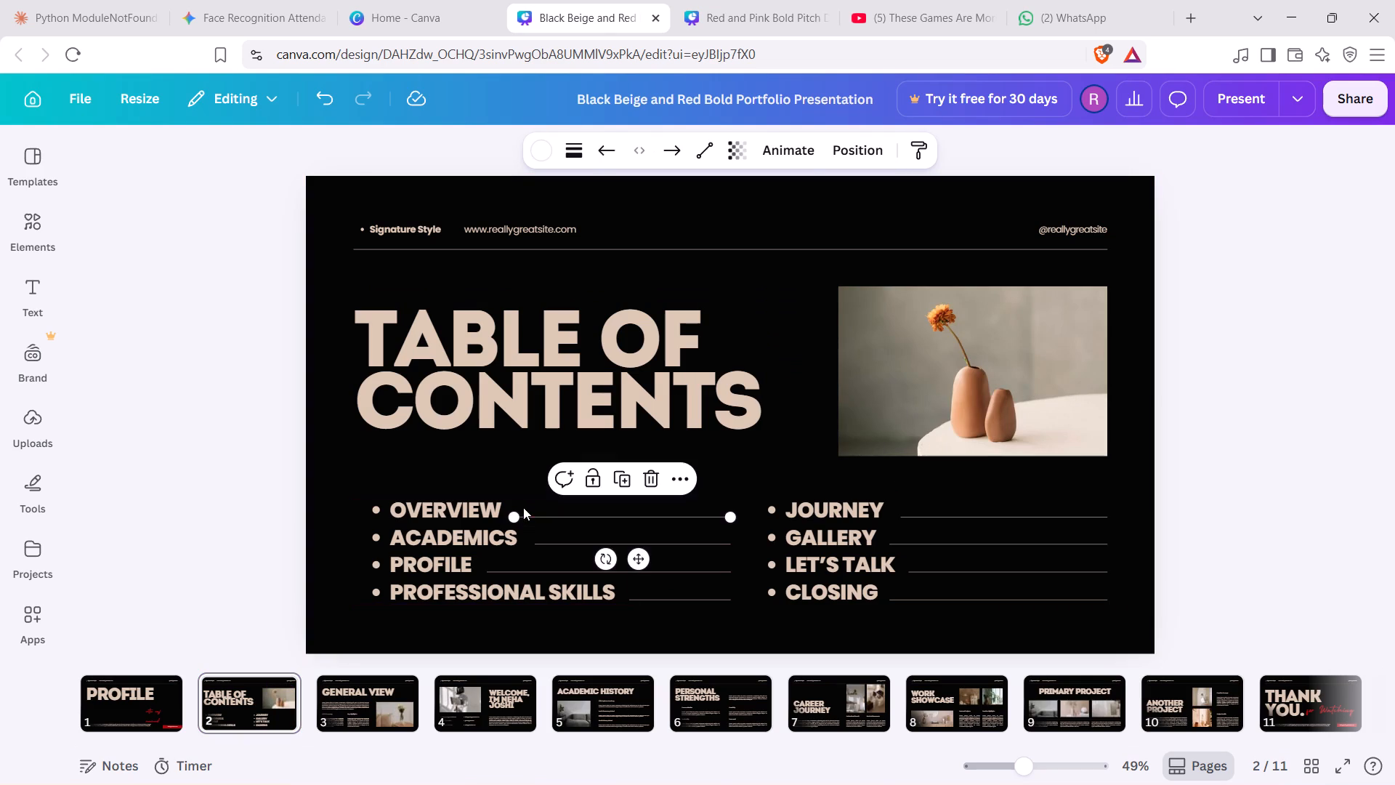
left_click(524, 512)
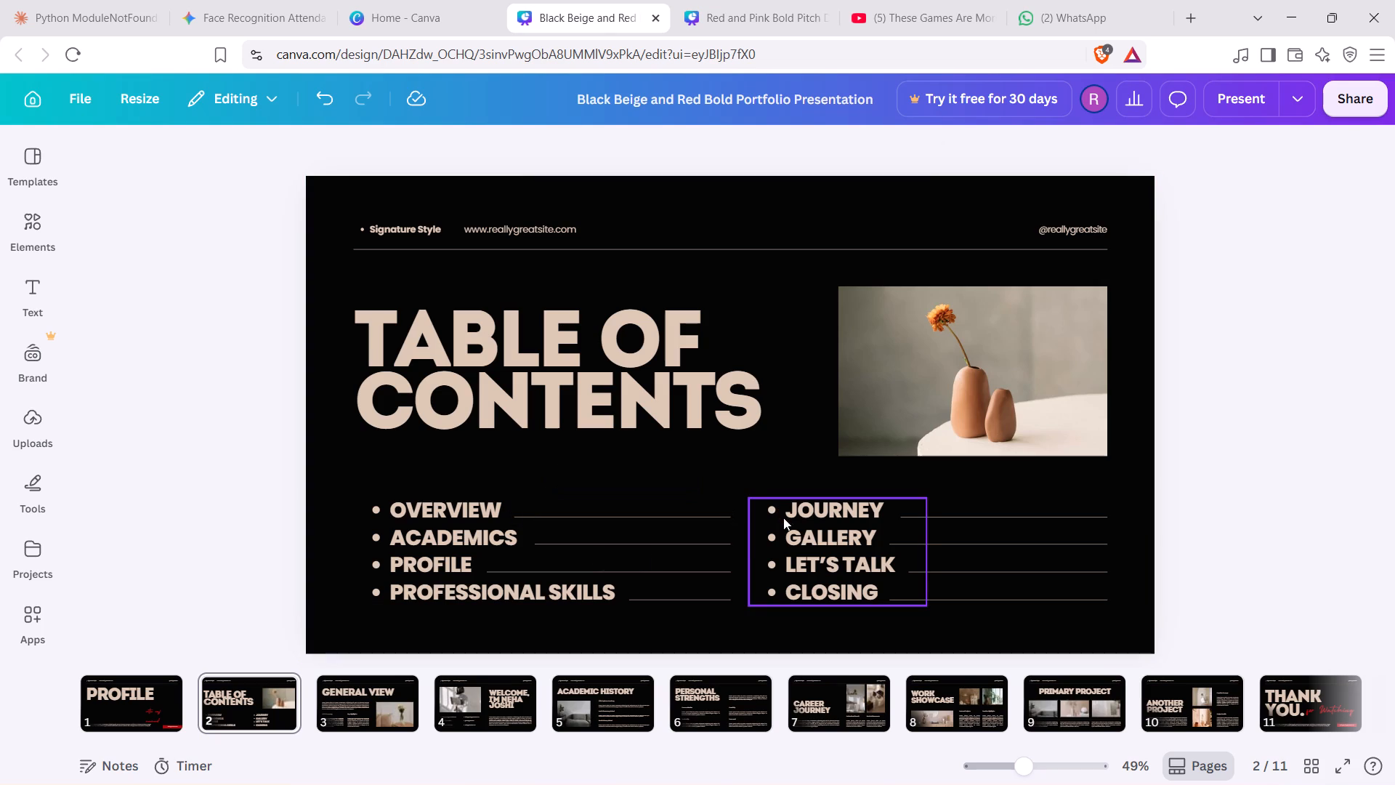
left_click(814, 534)
left_click(838, 612)
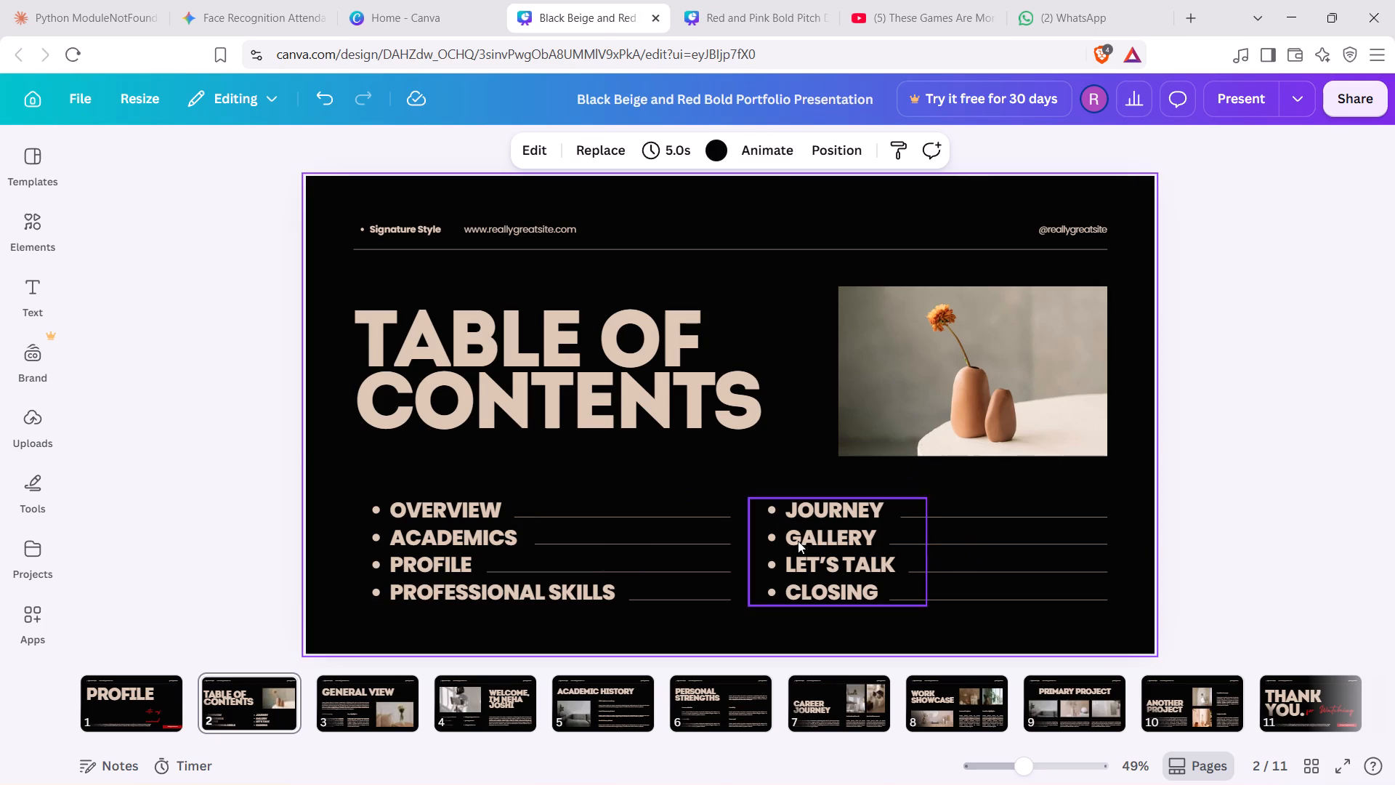
left_click(55, 240)
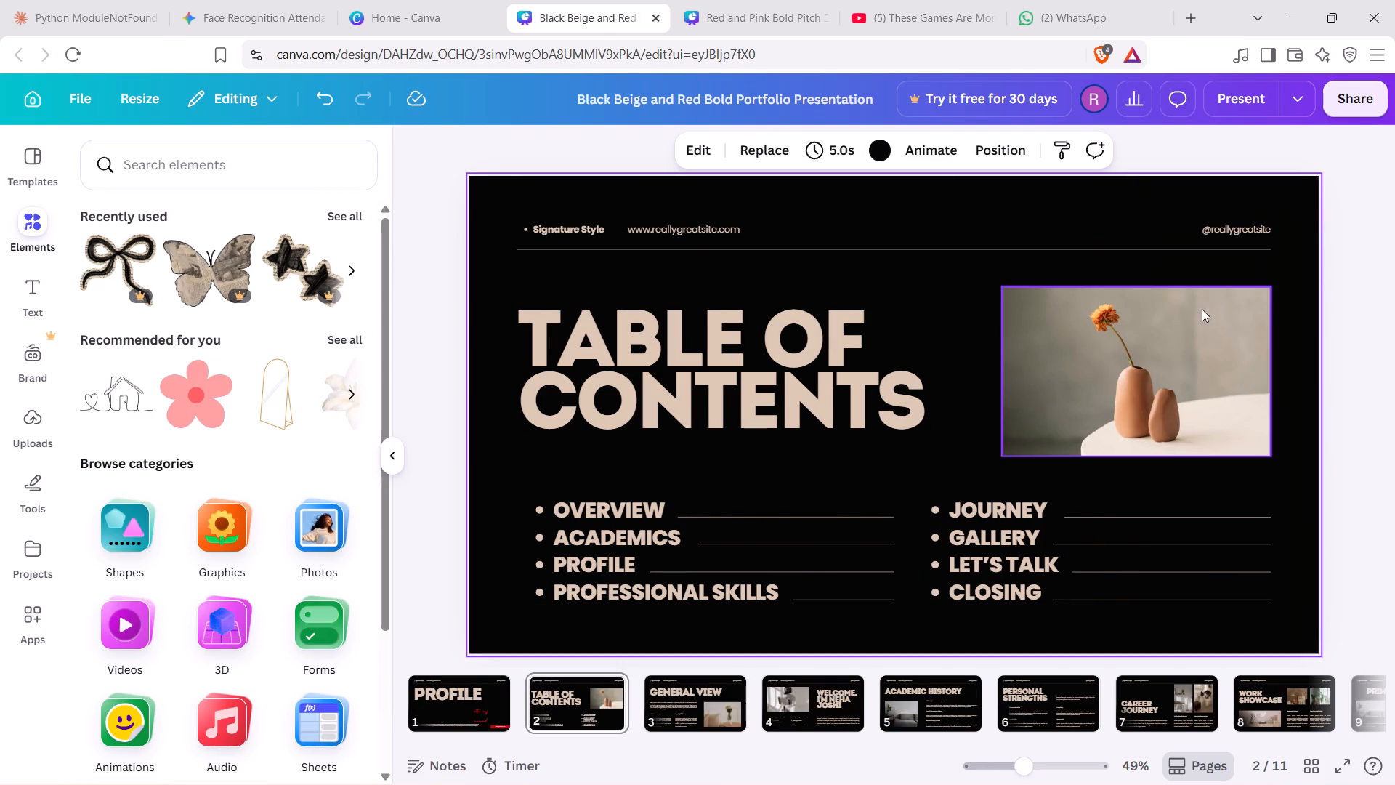
left_click(1191, 325)
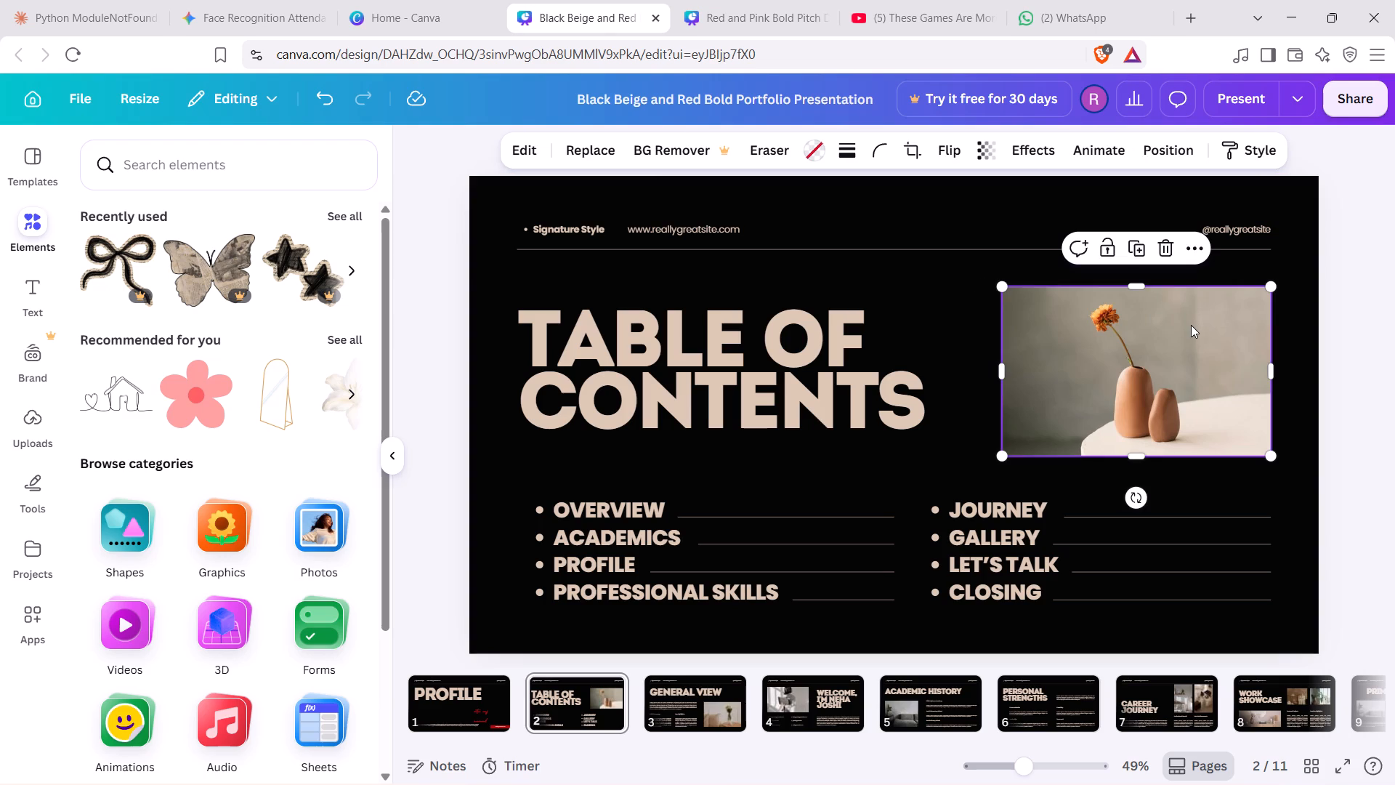
left_click(1160, 246)
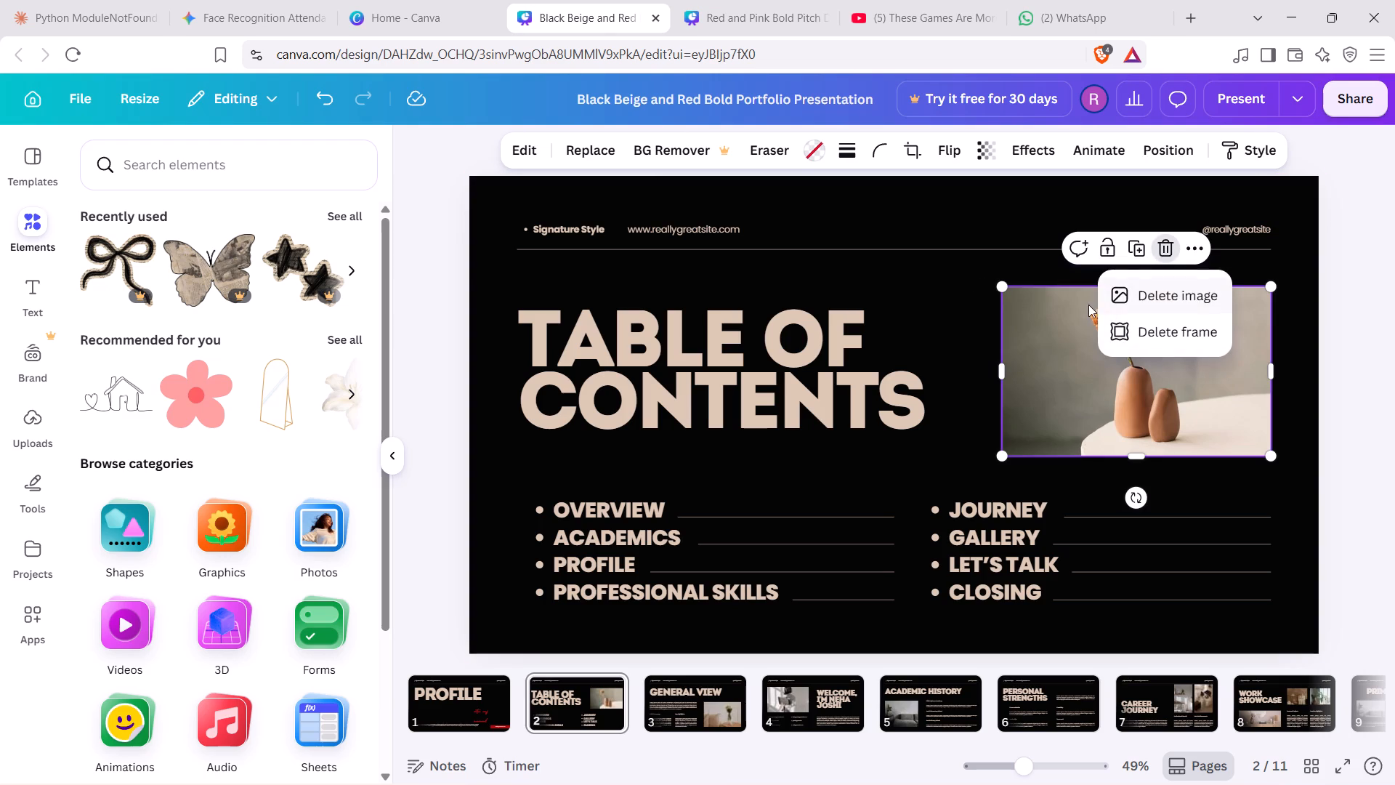
left_click(1168, 295)
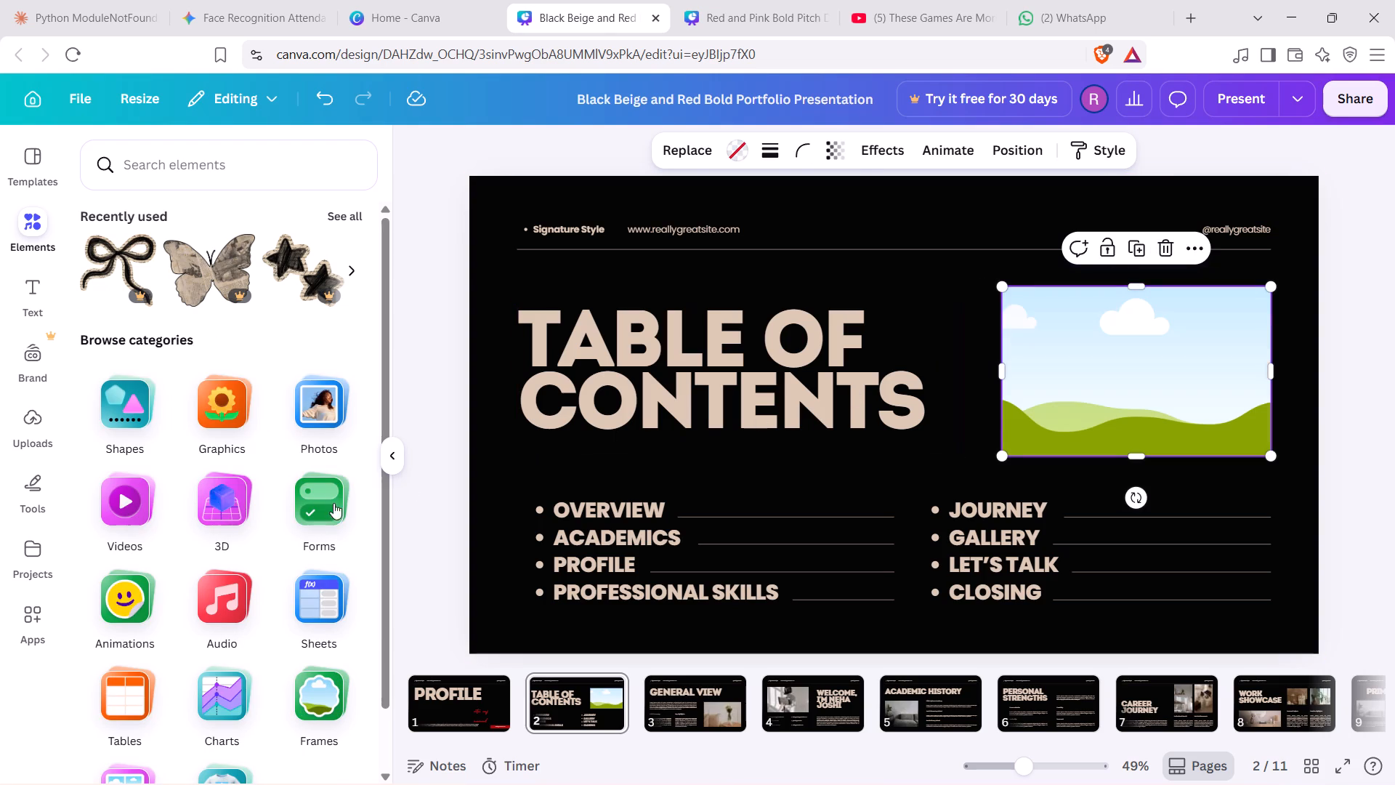
Add the newspaper-print butterfly graphic from the recently used elements to the Table of Contents page.
left_click(214, 424)
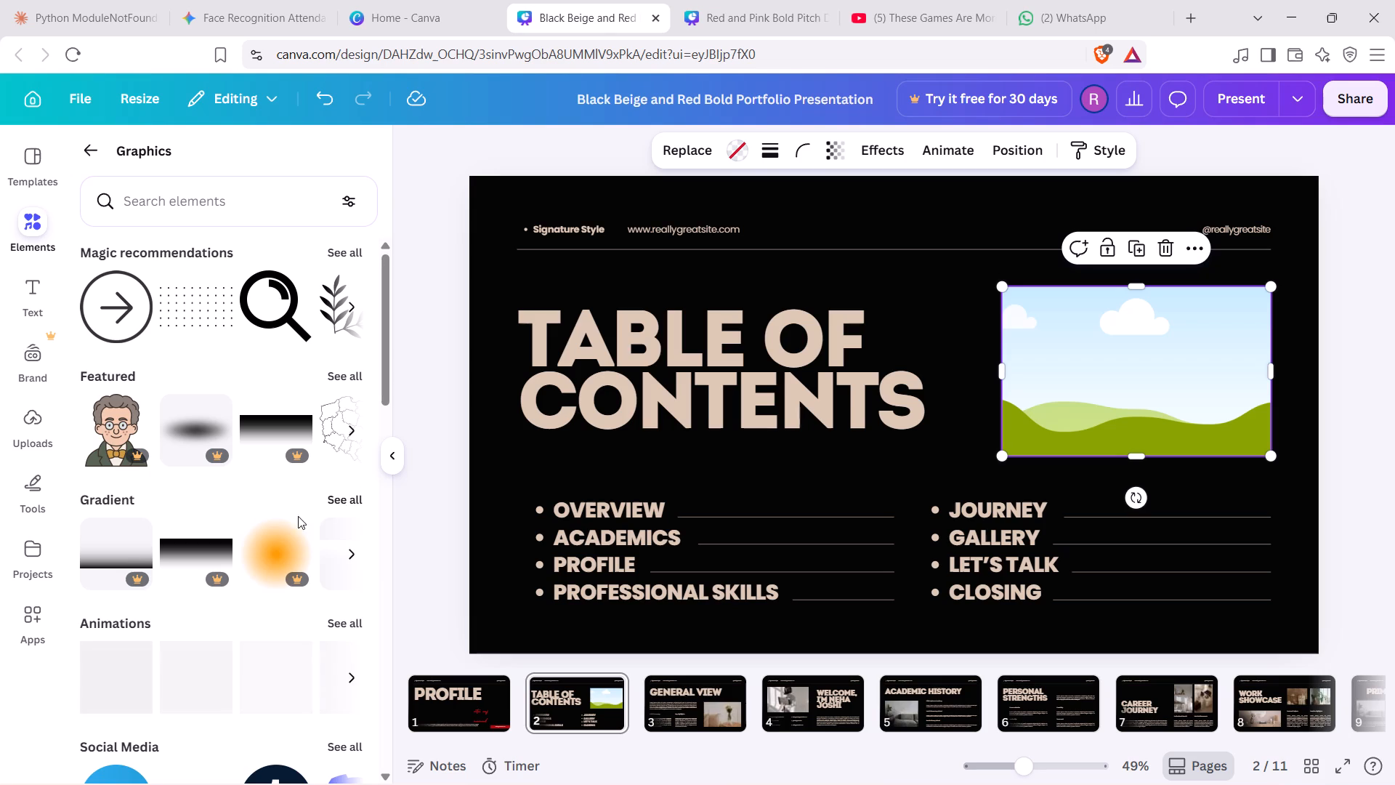
scroll(271, 532, "down", 3)
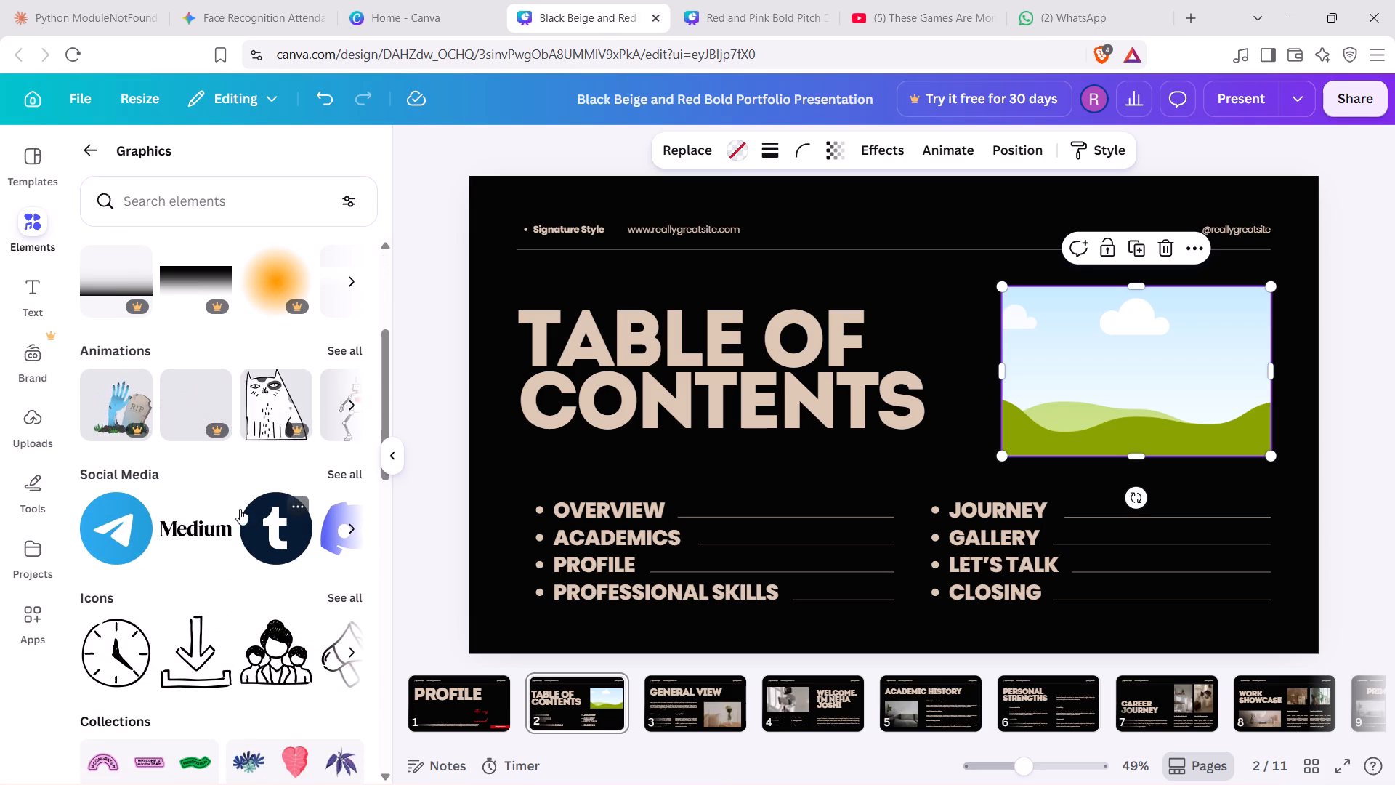
scroll(243, 507, "up", 7)
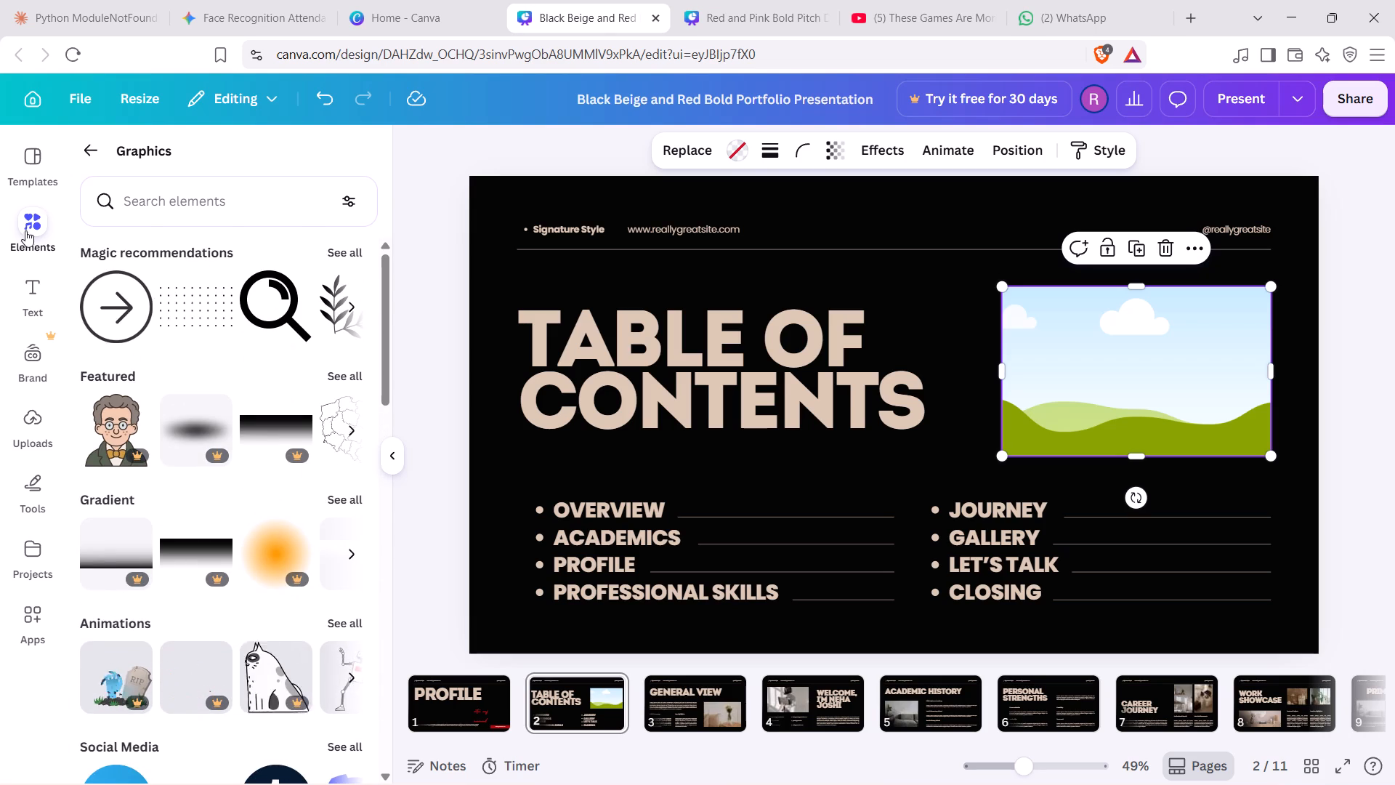
left_click(31, 235)
left_click(54, 231)
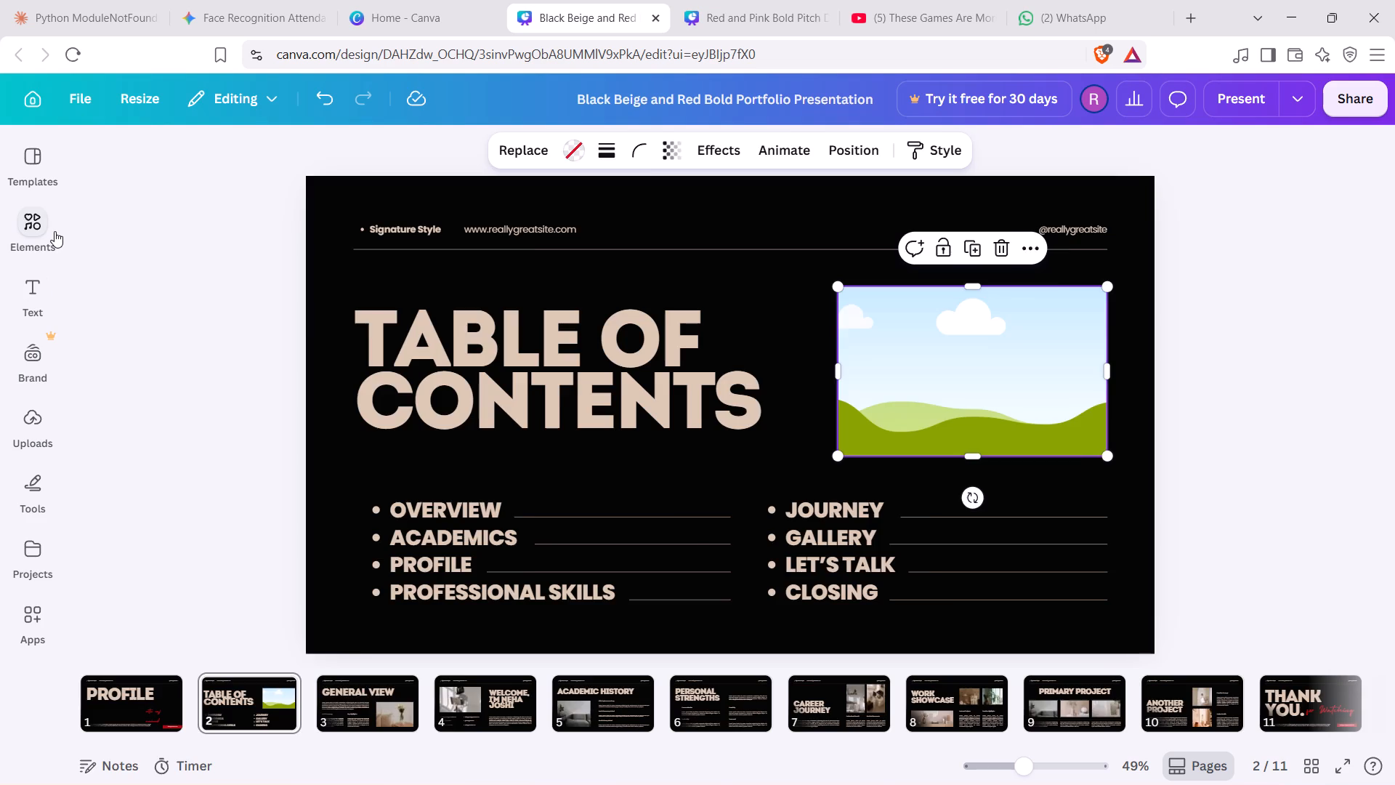
left_click(94, 150)
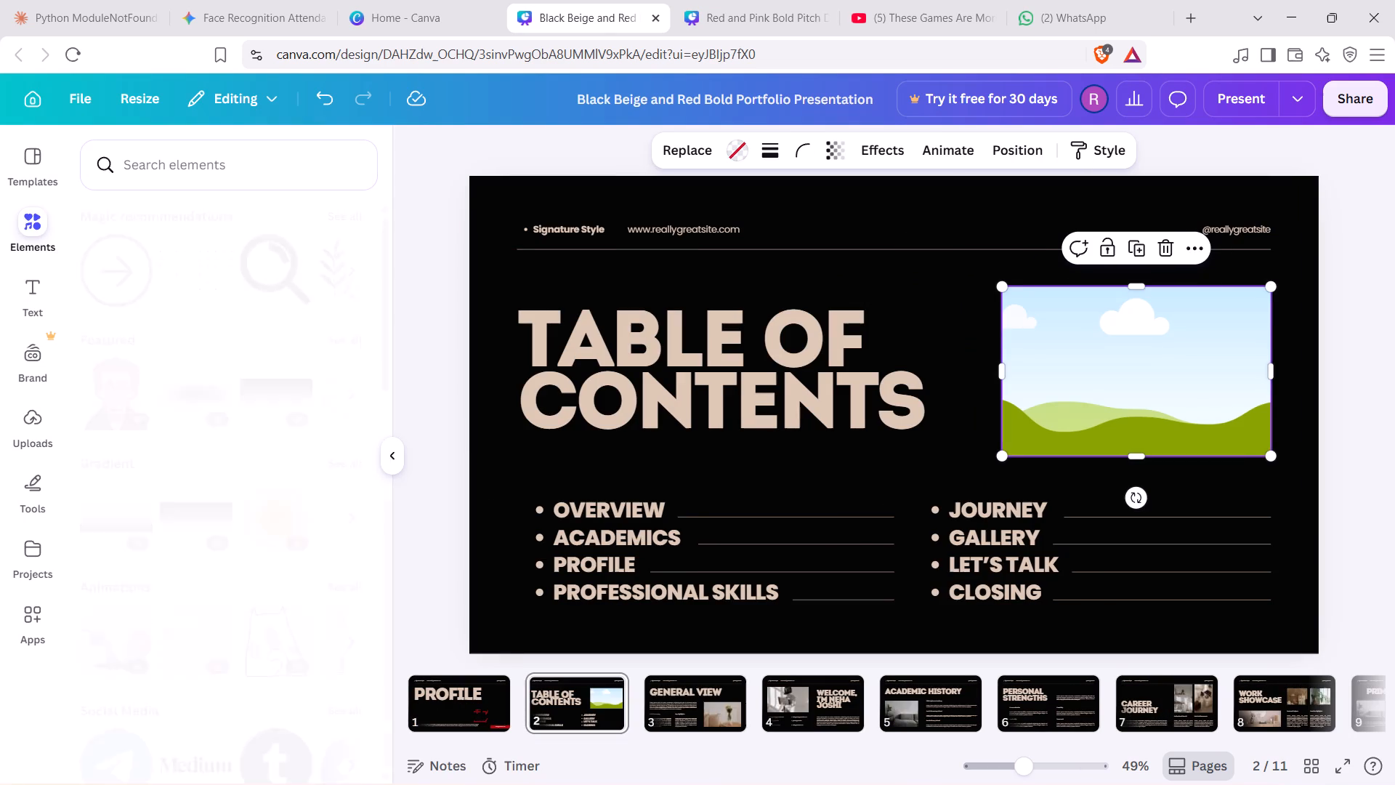
left_click(336, 217)
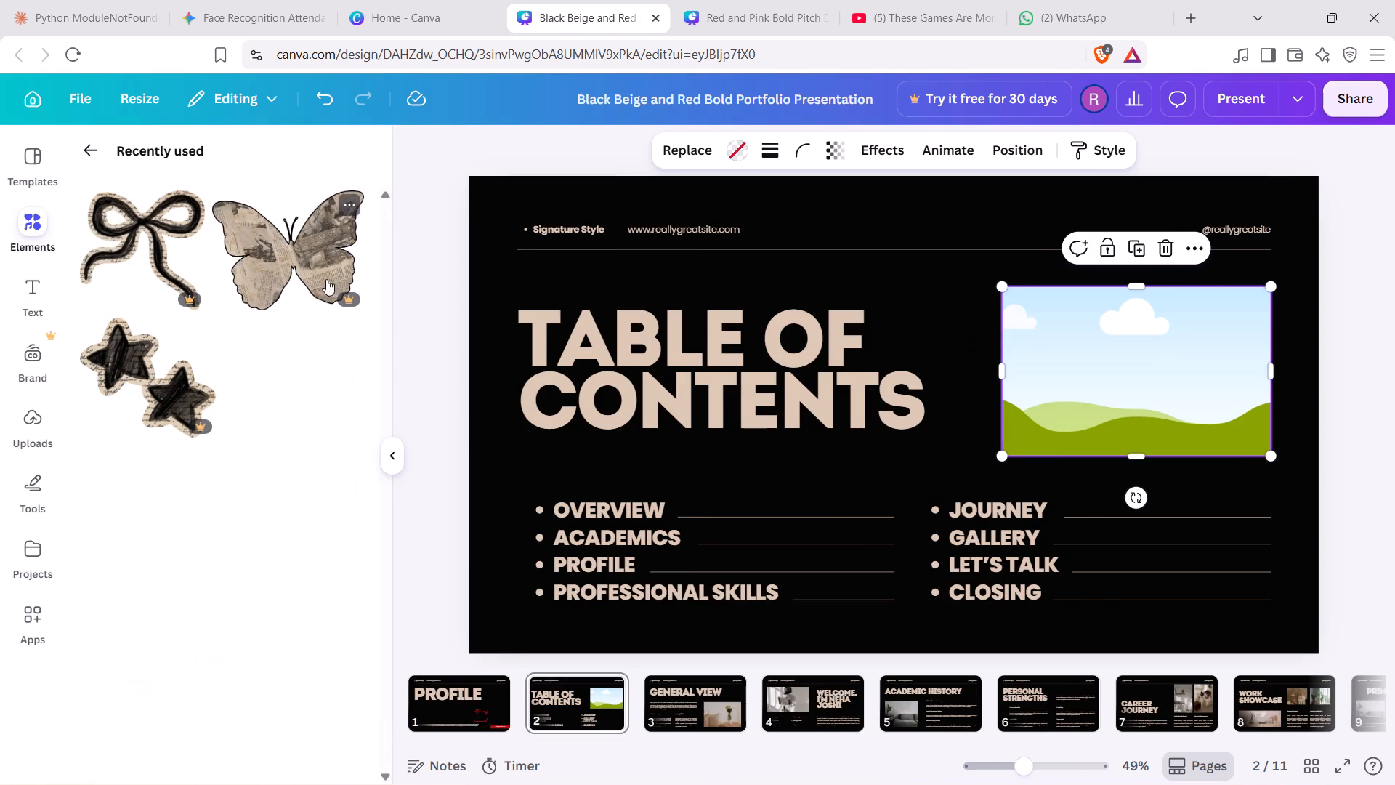
left_click_drag(259, 244, 540, 266)
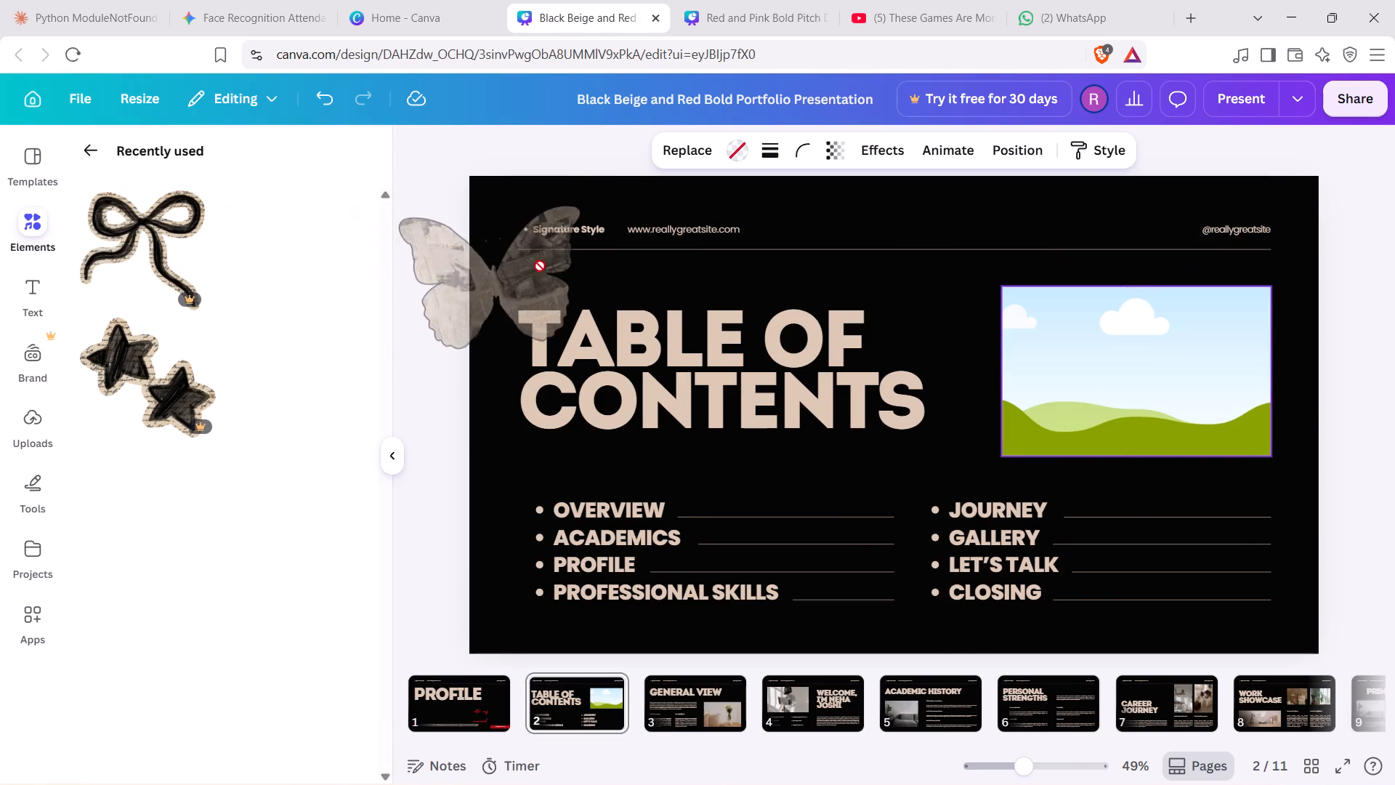
left_click_drag(540, 266, 926, 274)
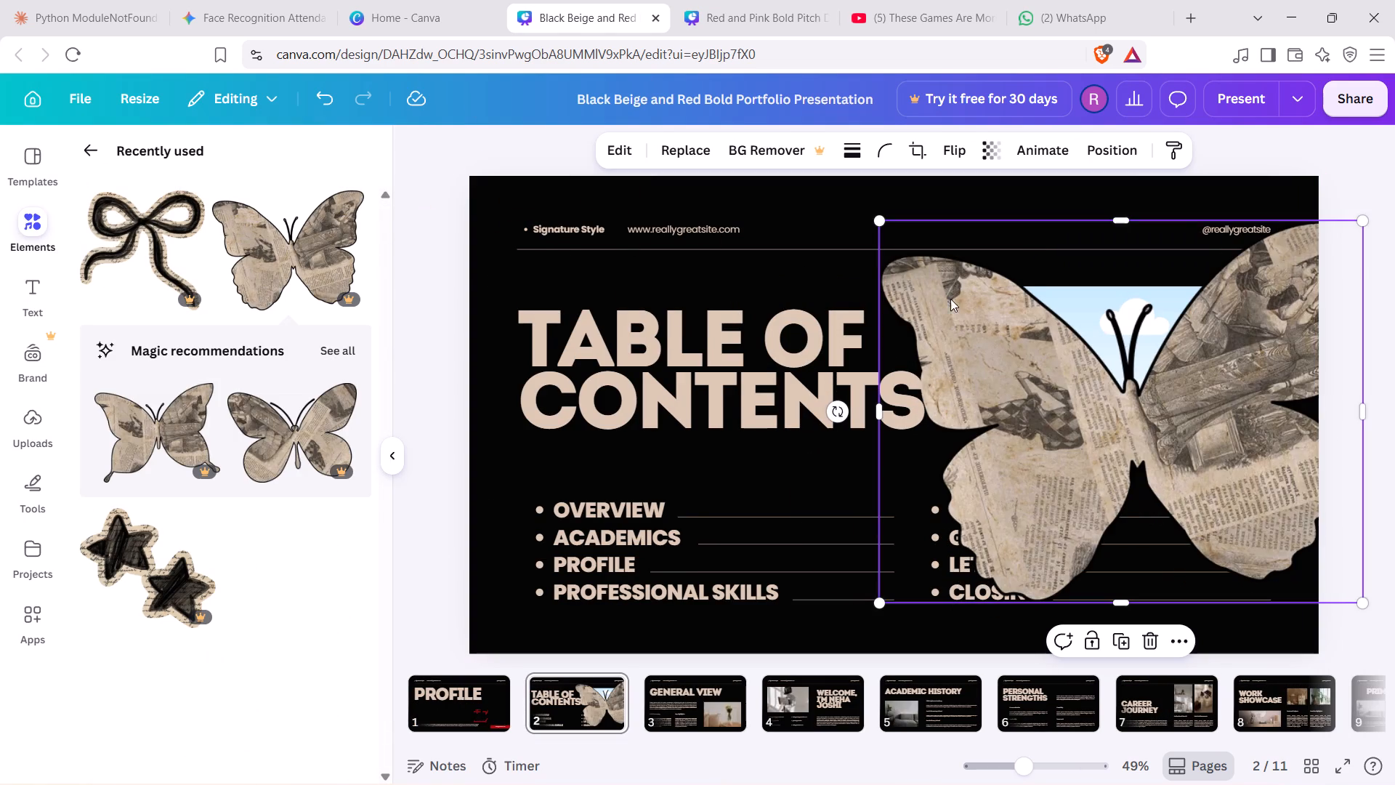
Shrink the butterfly graphic proportionally from its upper-left corner to less than half its inserted width.
left_click_drag(878, 212, 861, 259)
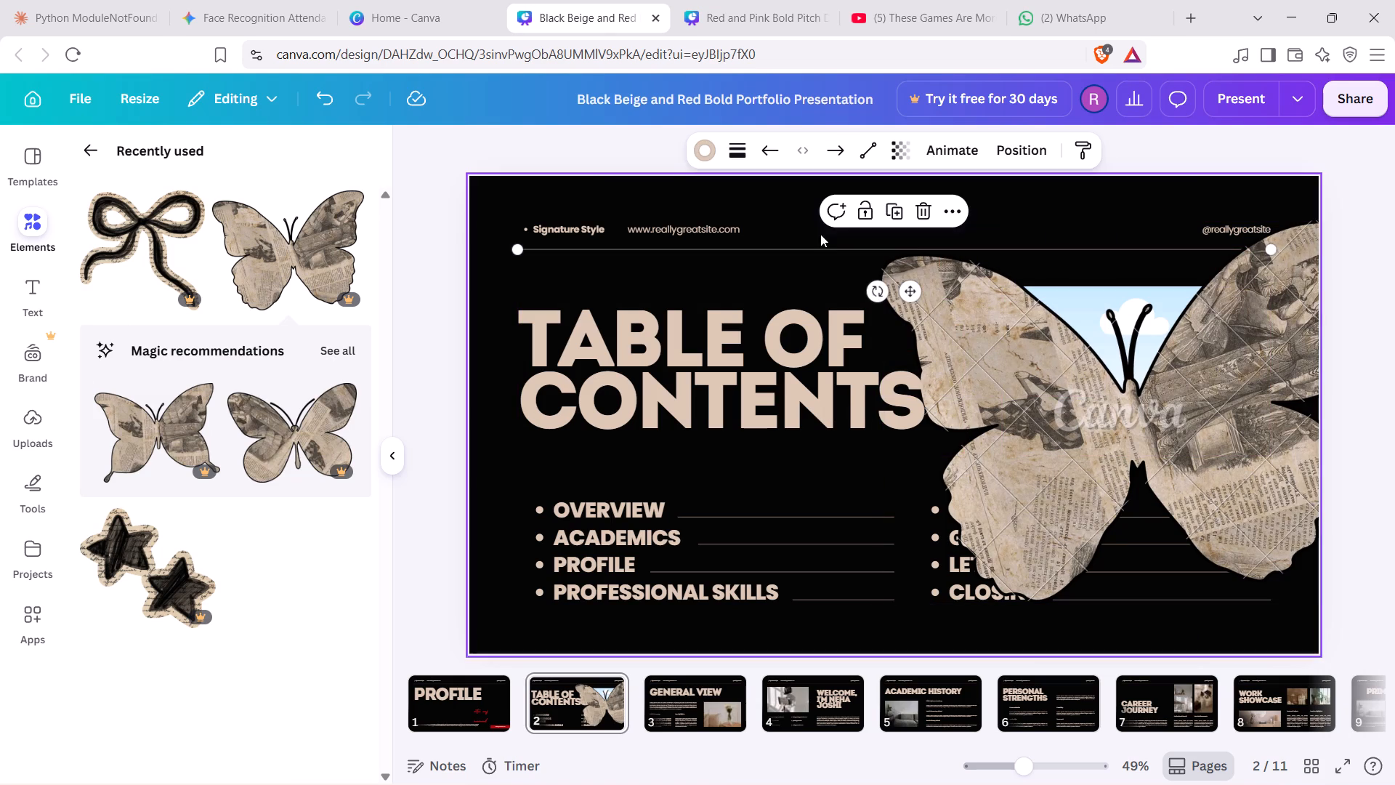
left_click(997, 334)
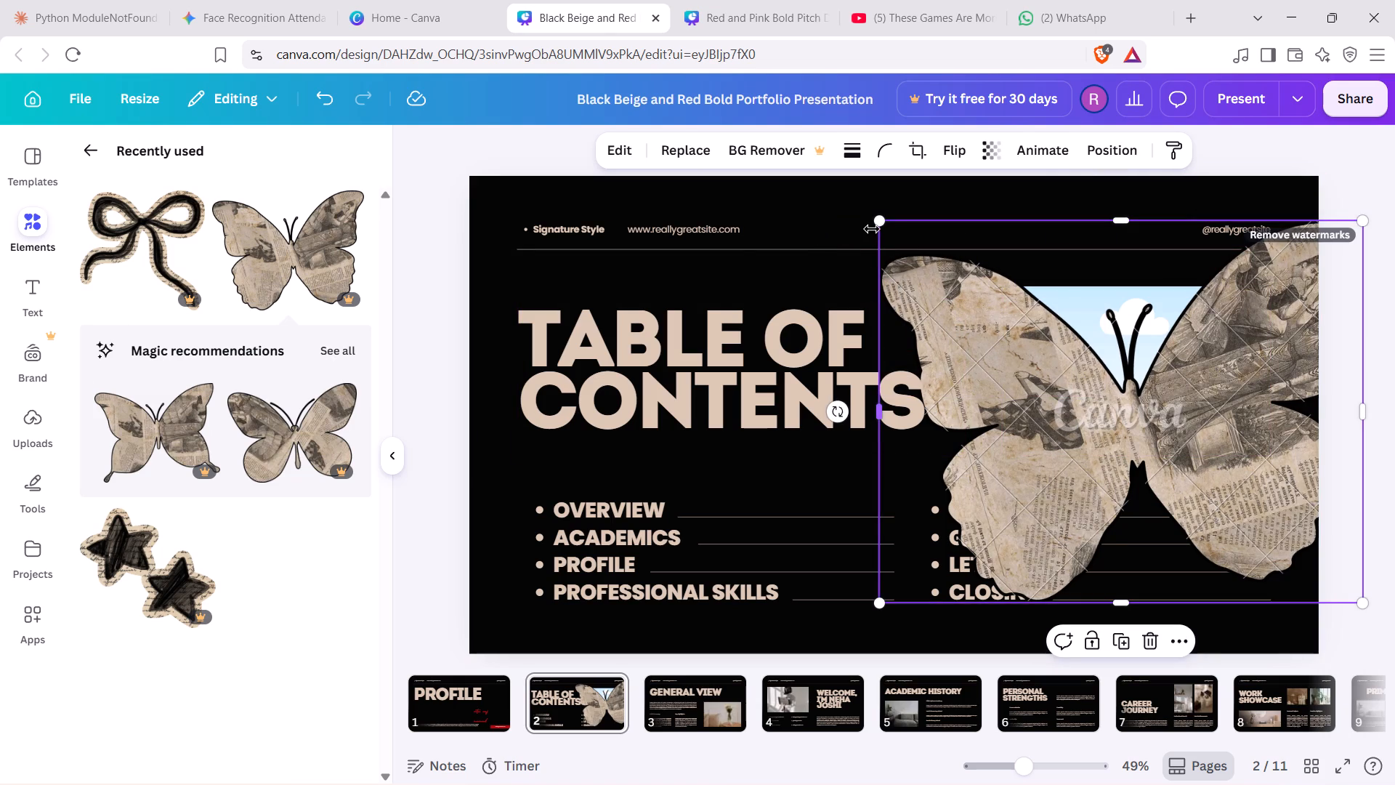
left_click_drag(878, 222, 1077, 360)
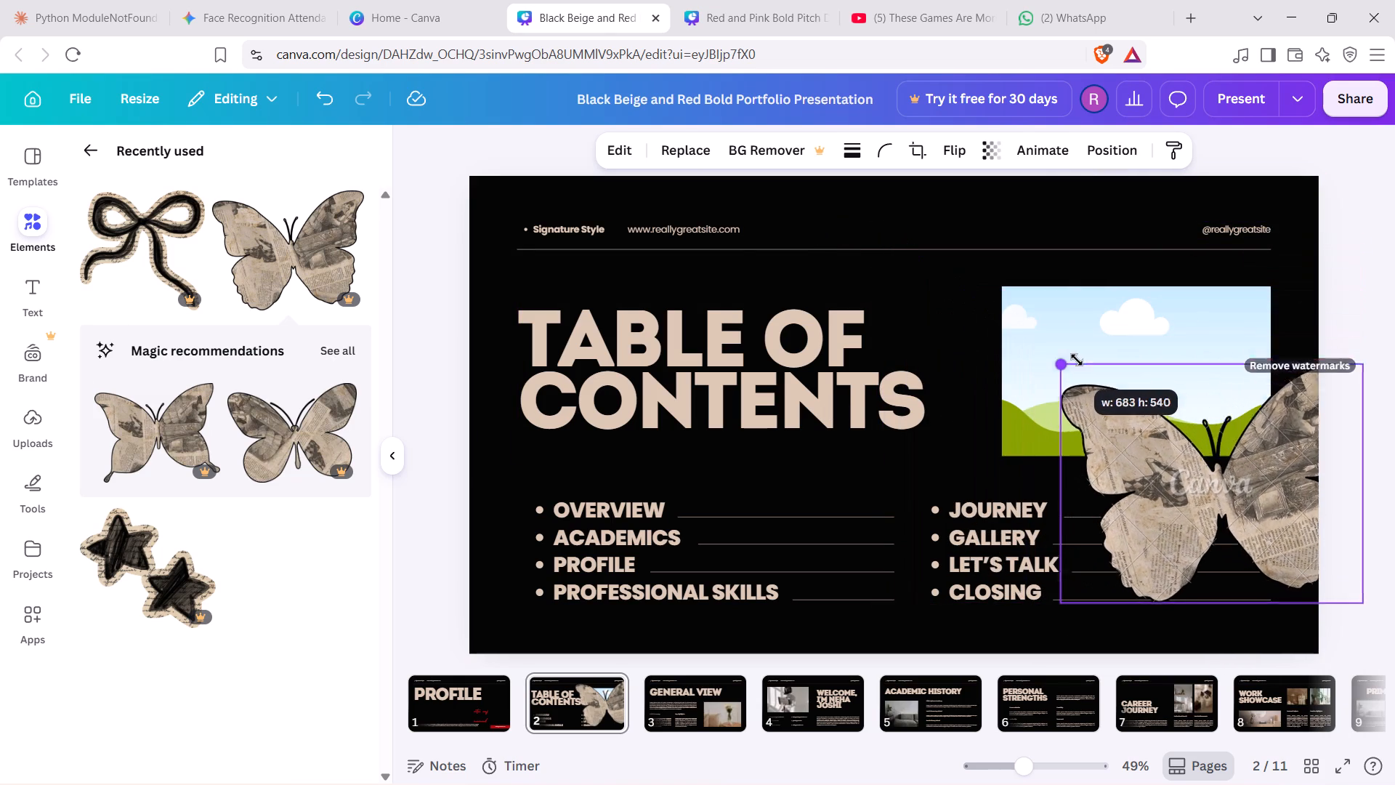
left_click_drag(1077, 360, 1133, 448)
Place the butterfly graphic into the empty image frame beside the TABLE OF CONTENTS heading.
left_click_drag(1274, 515, 1215, 422)
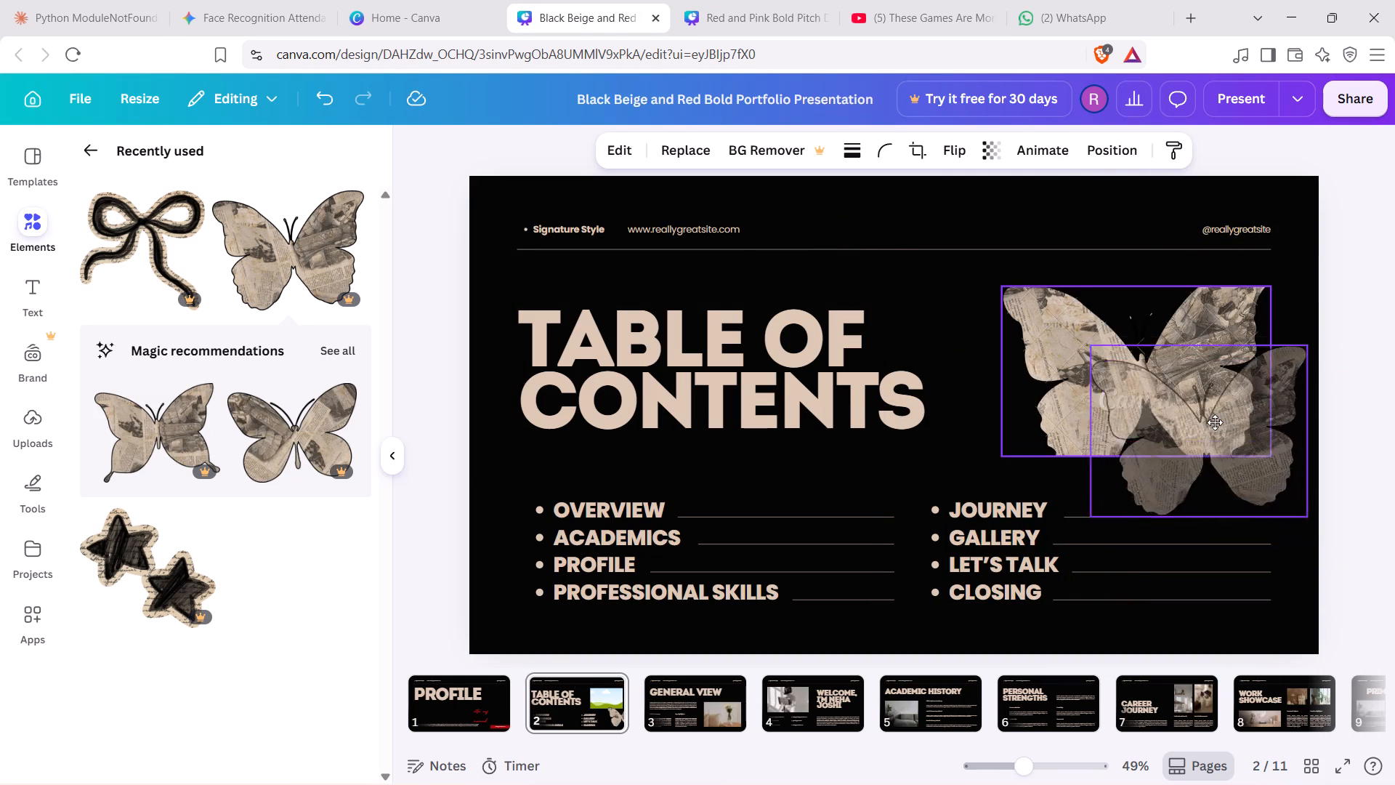
left_click_drag(1215, 422, 1176, 377)
left_click(1328, 416)
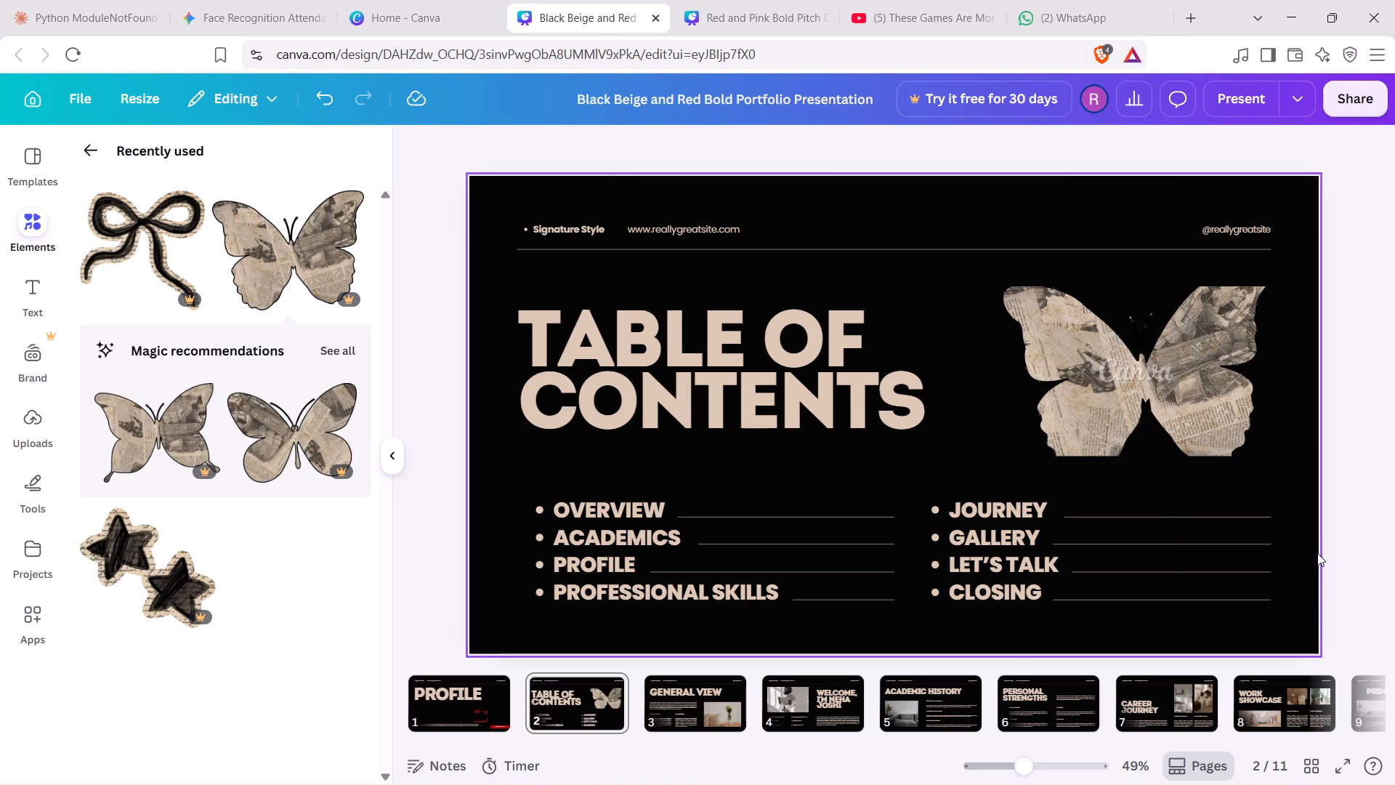
On page 3, General View, replace the Key Highlights subheading with KEY ELEMENT.
left_click(937, 621)
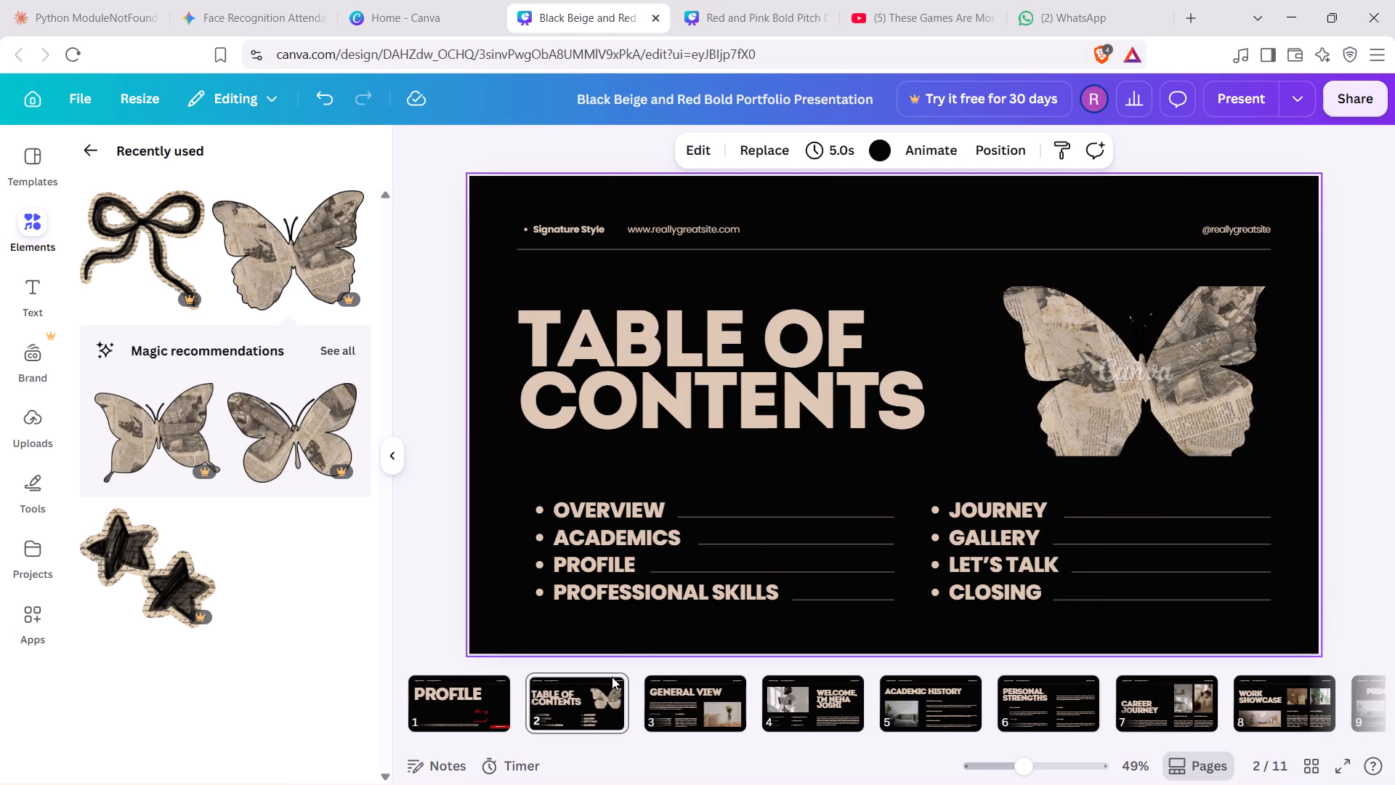
left_click(711, 706)
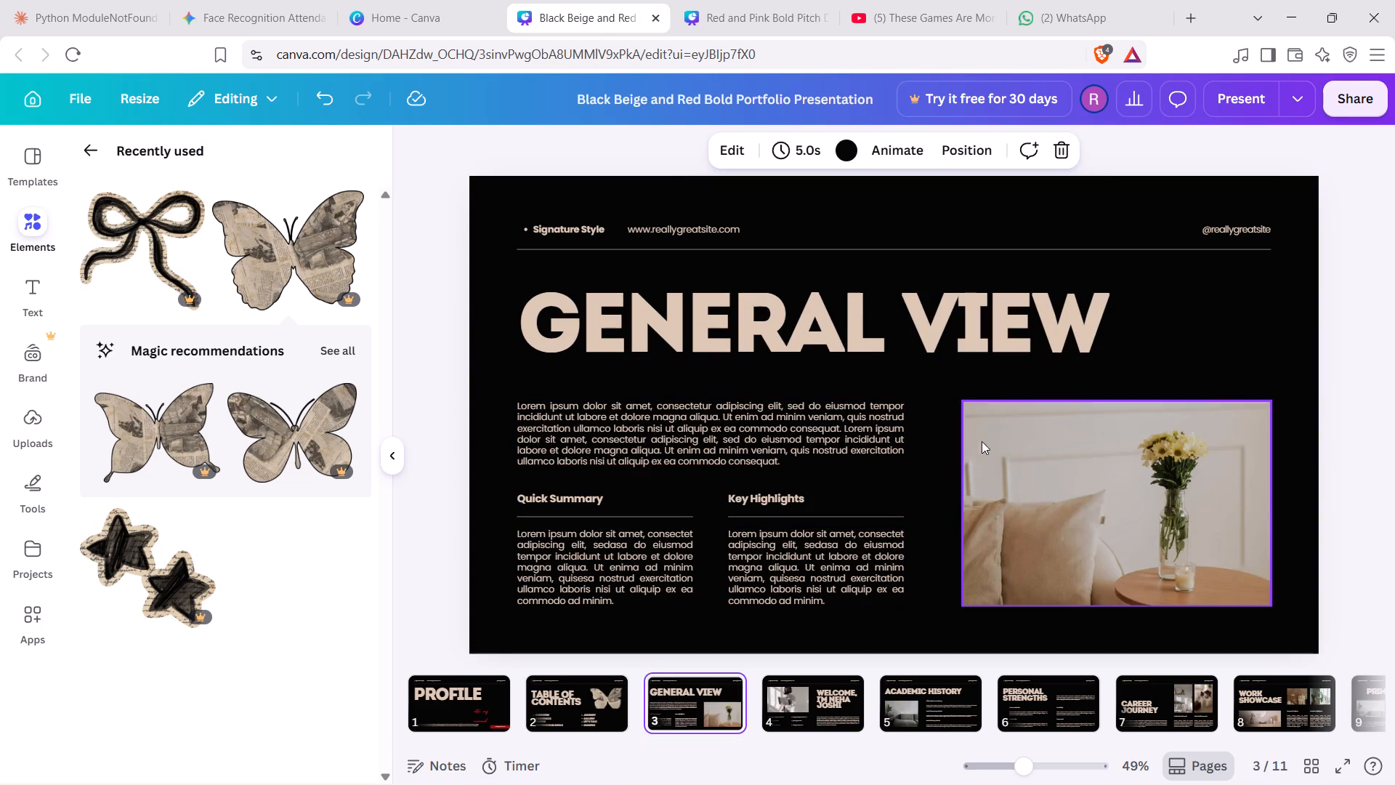
left_click(809, 494)
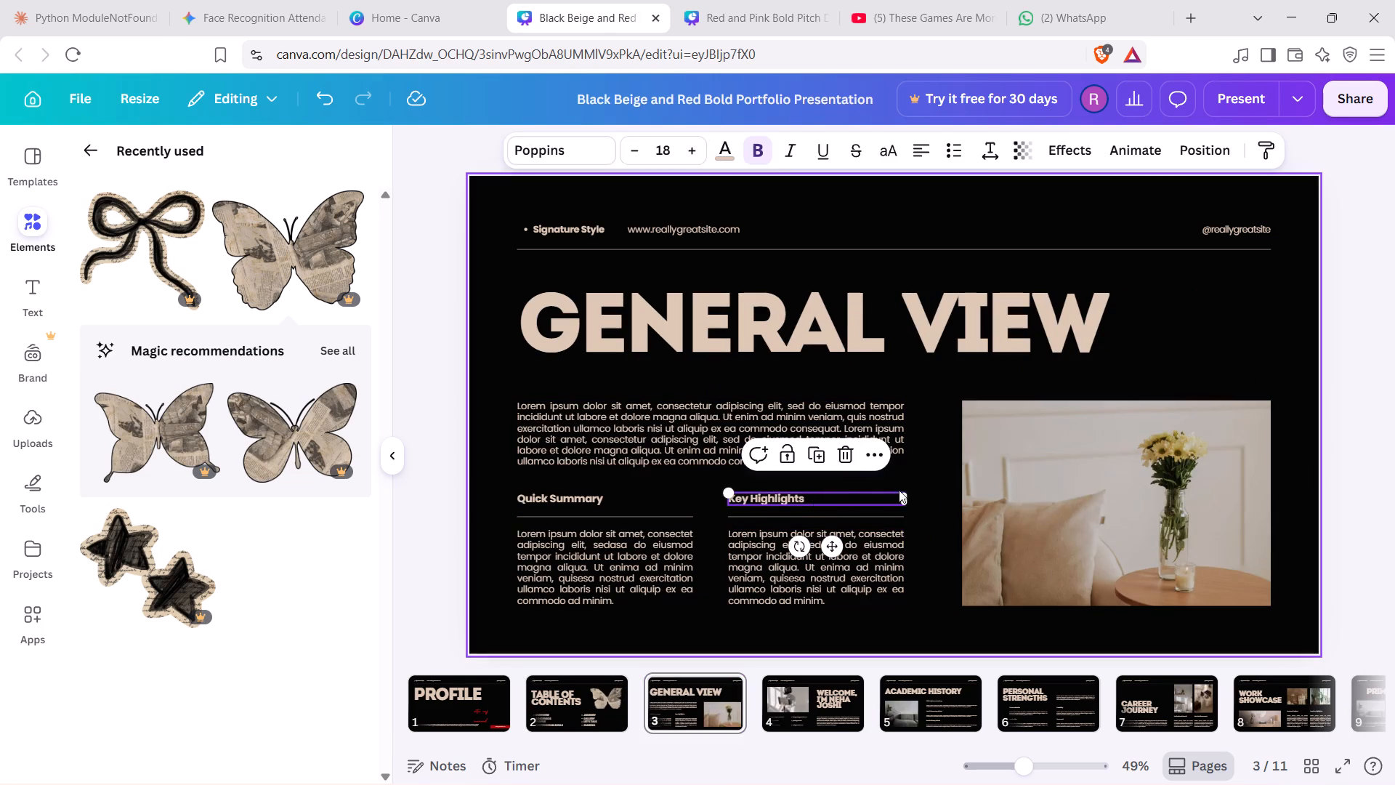
left_click(899, 490)
triple_click(849, 496)
triple_click(849, 496)
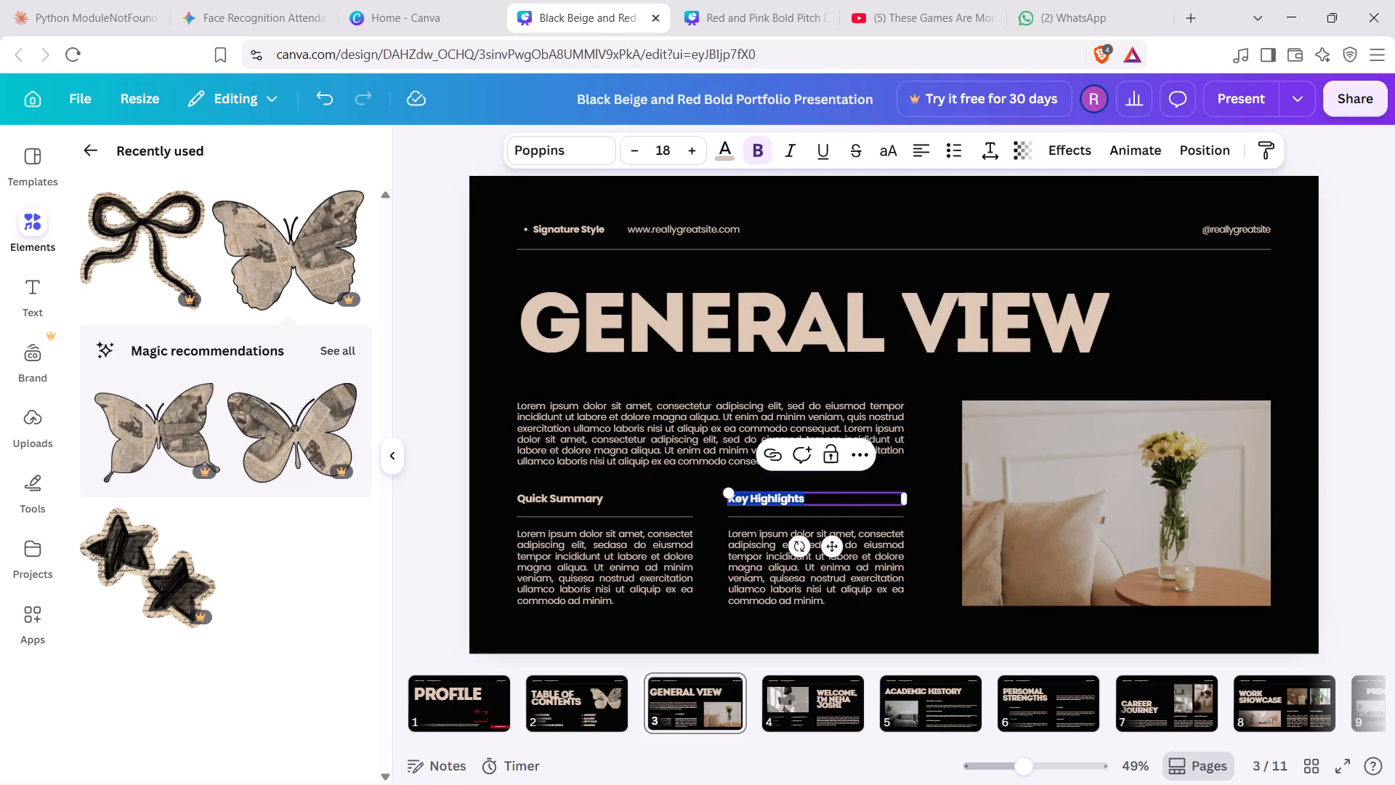
left_click(849, 496)
key("BackSpace")
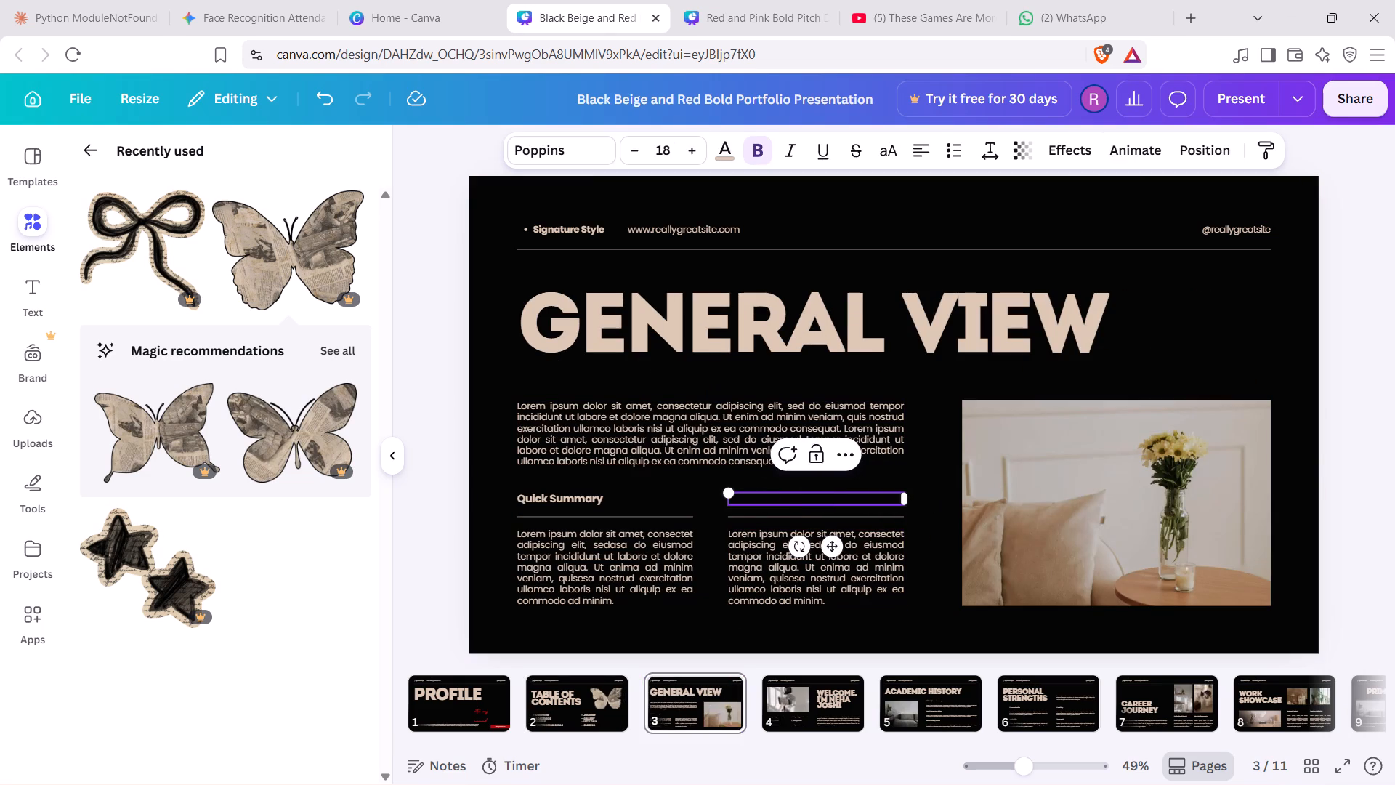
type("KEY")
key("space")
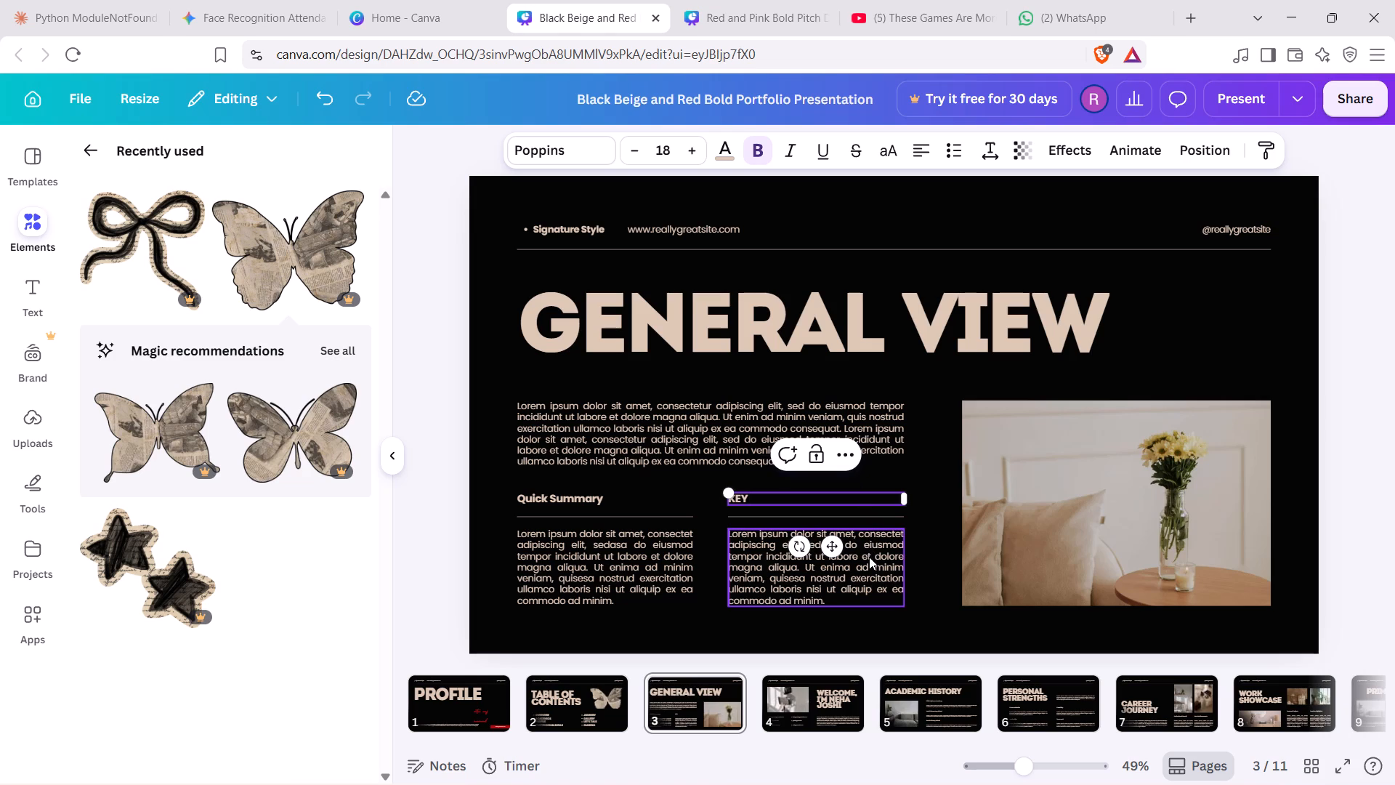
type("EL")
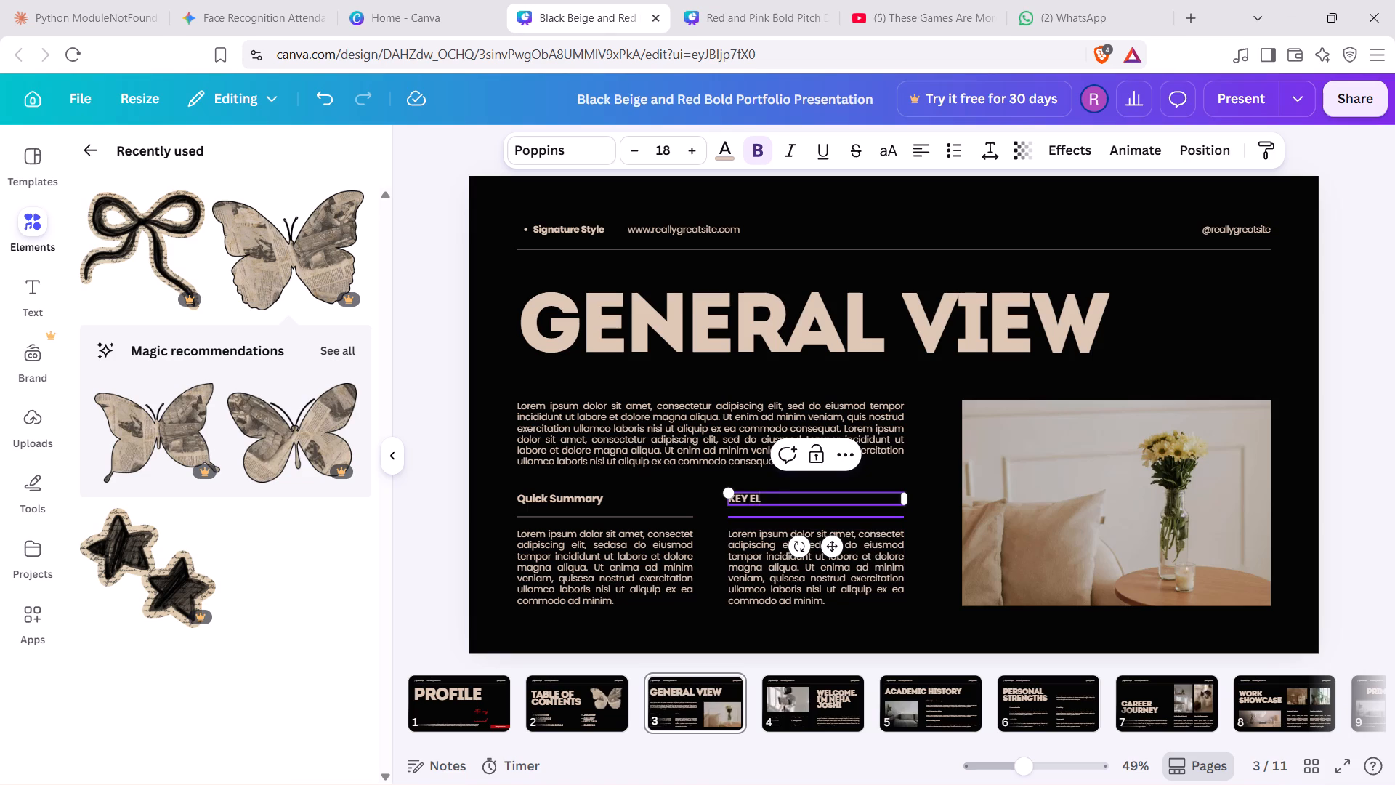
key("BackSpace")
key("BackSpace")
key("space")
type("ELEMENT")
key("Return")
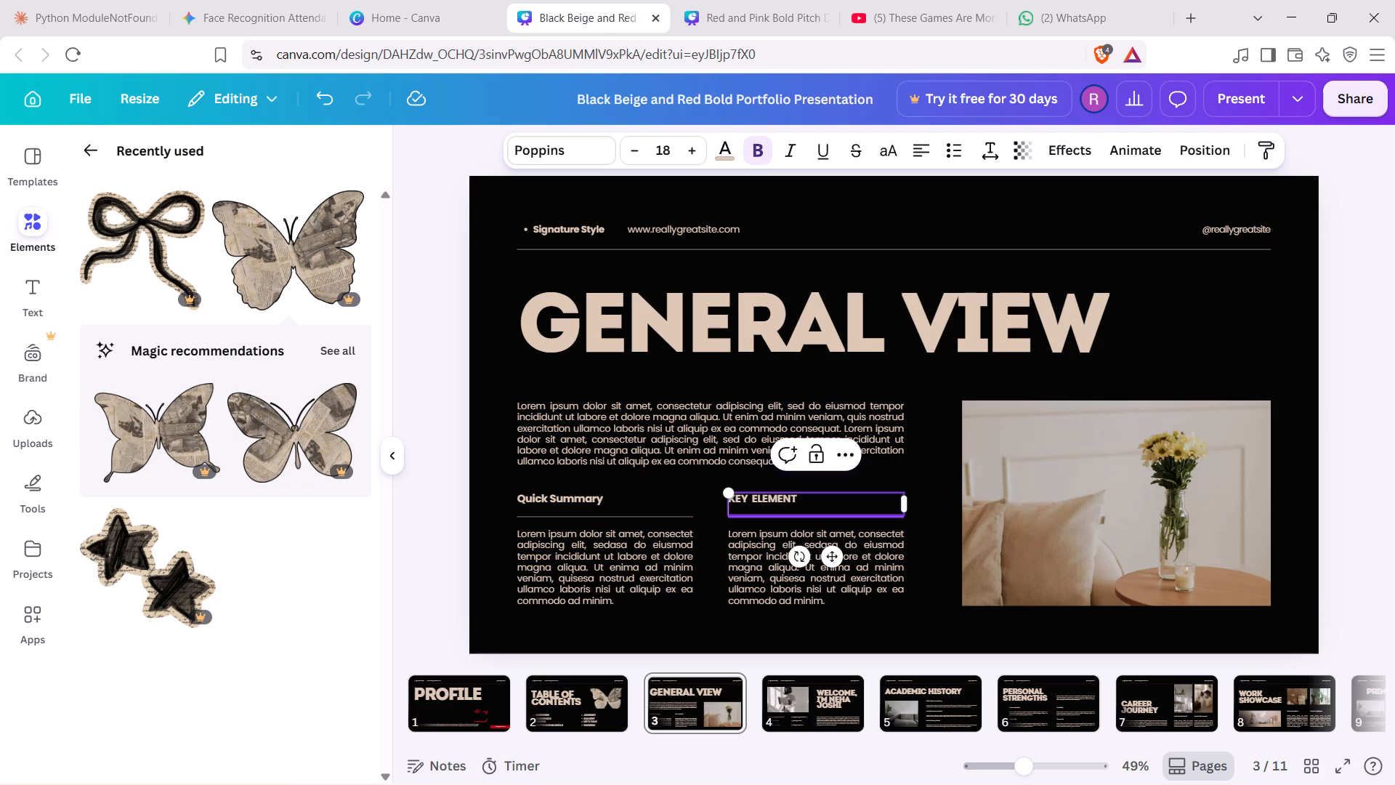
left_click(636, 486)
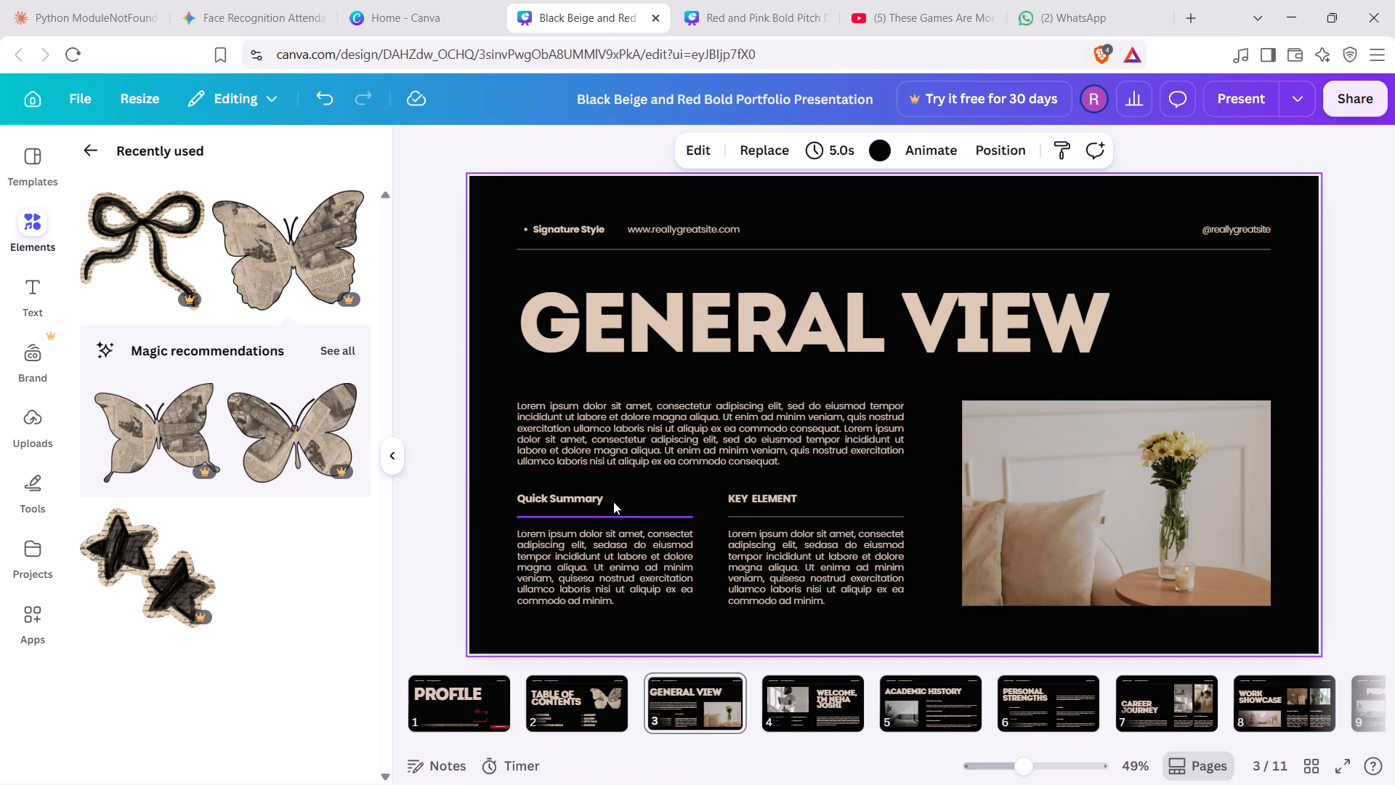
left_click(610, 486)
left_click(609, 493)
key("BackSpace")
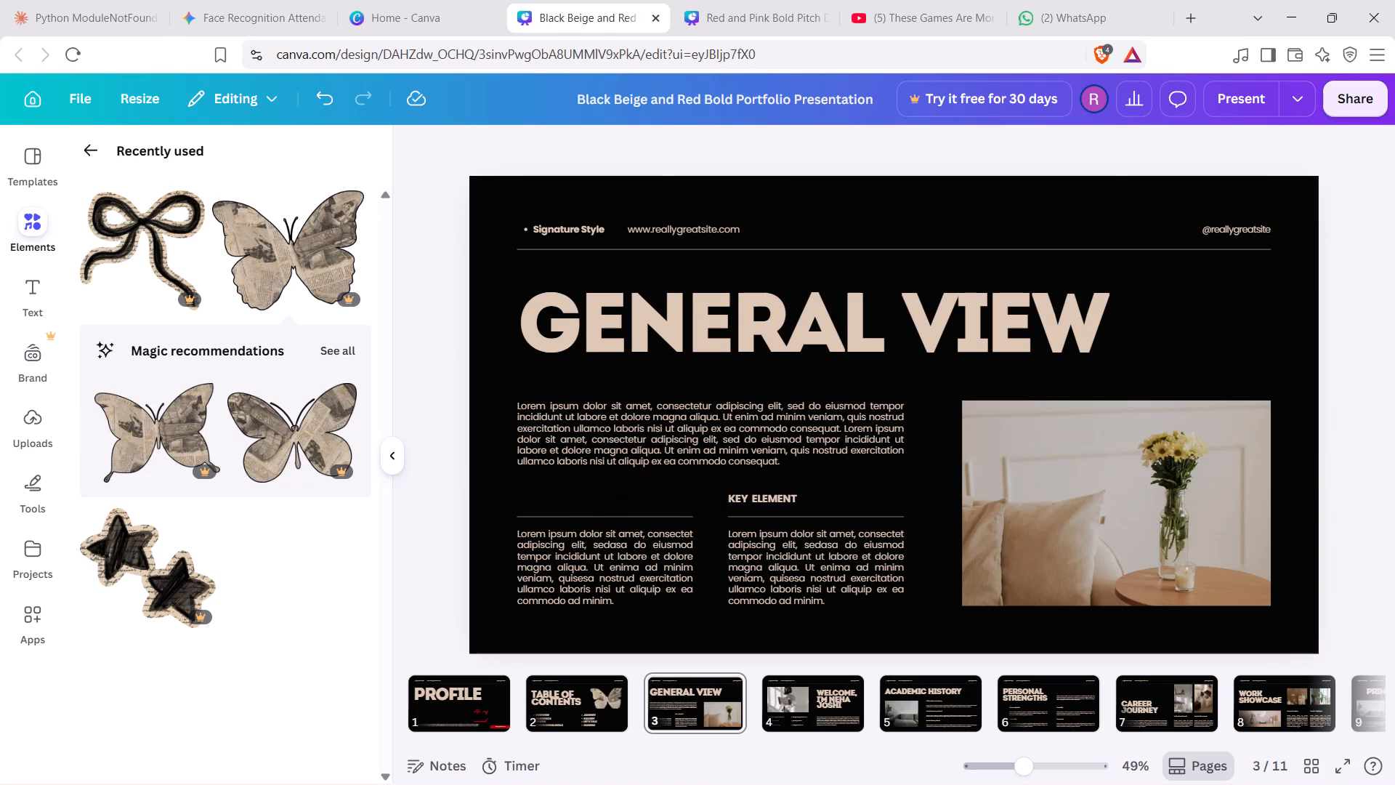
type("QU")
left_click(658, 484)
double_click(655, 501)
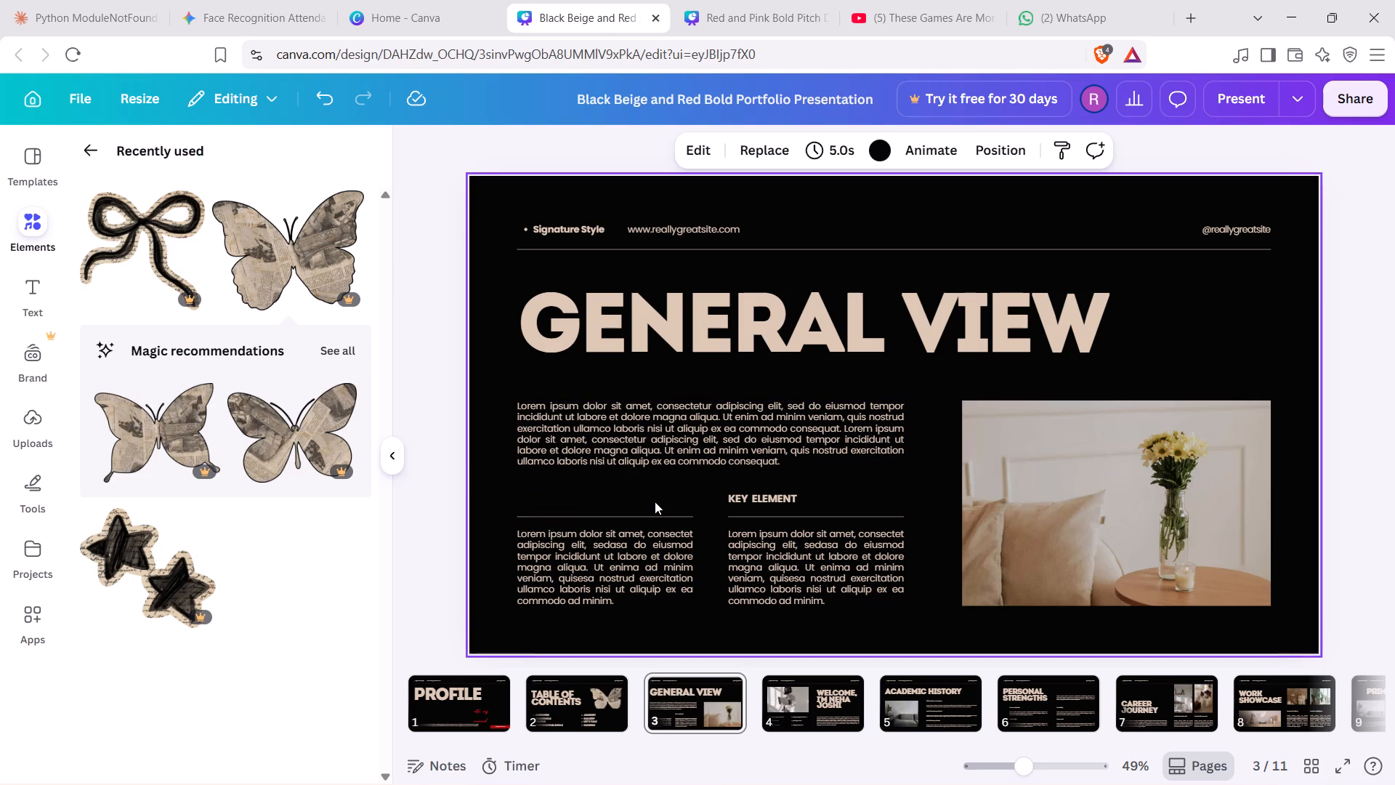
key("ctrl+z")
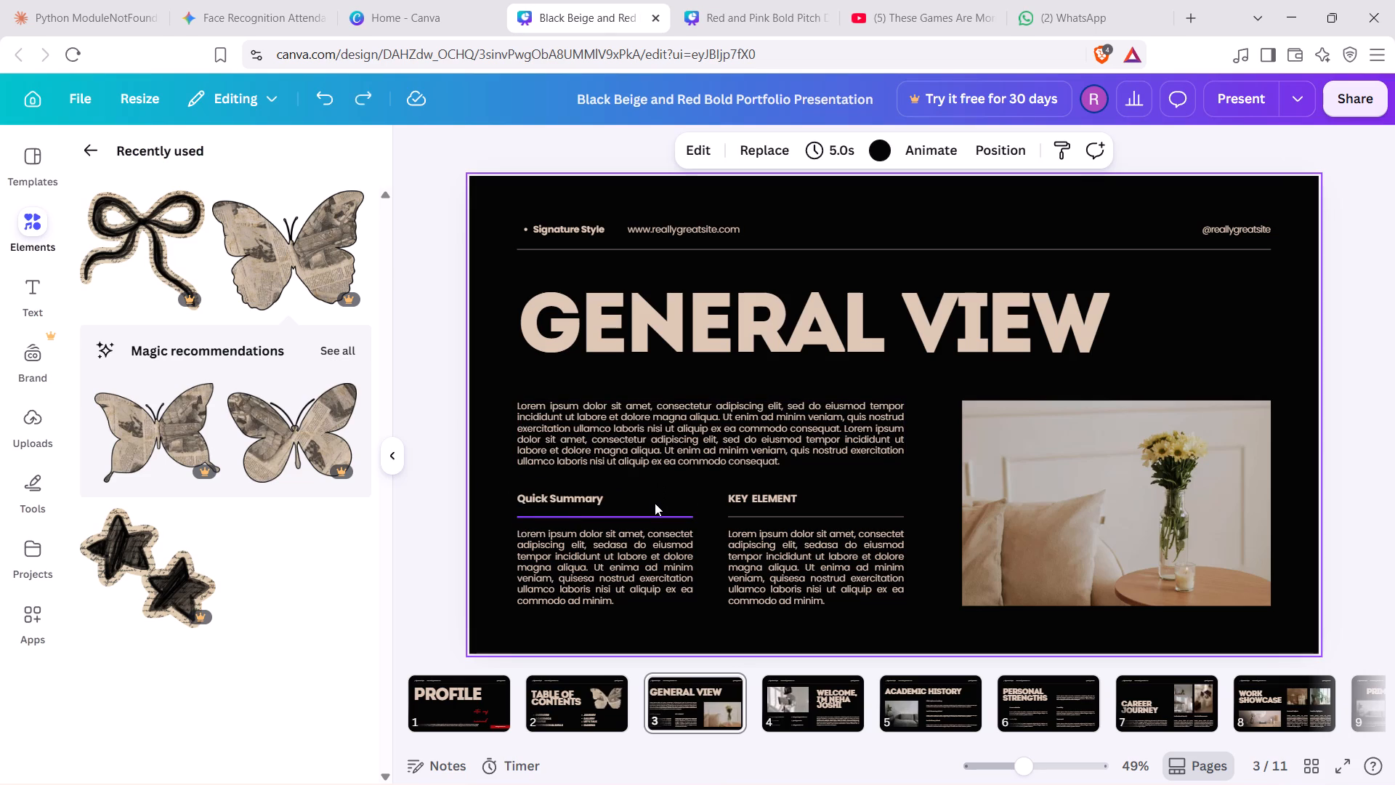
Change the Quick Summary subheading on page 3 to read Quick RECAP.
double_click(559, 499)
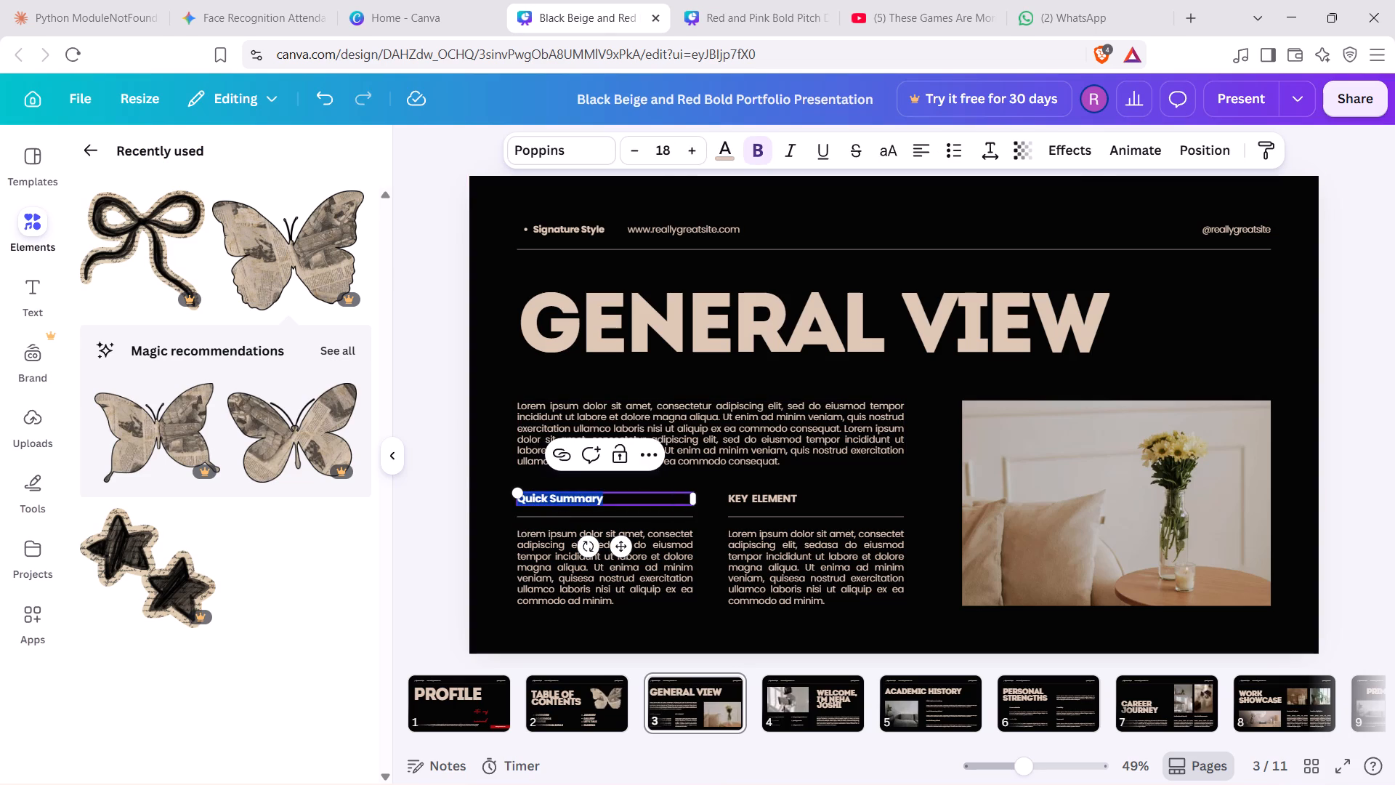
key("BackSpace")
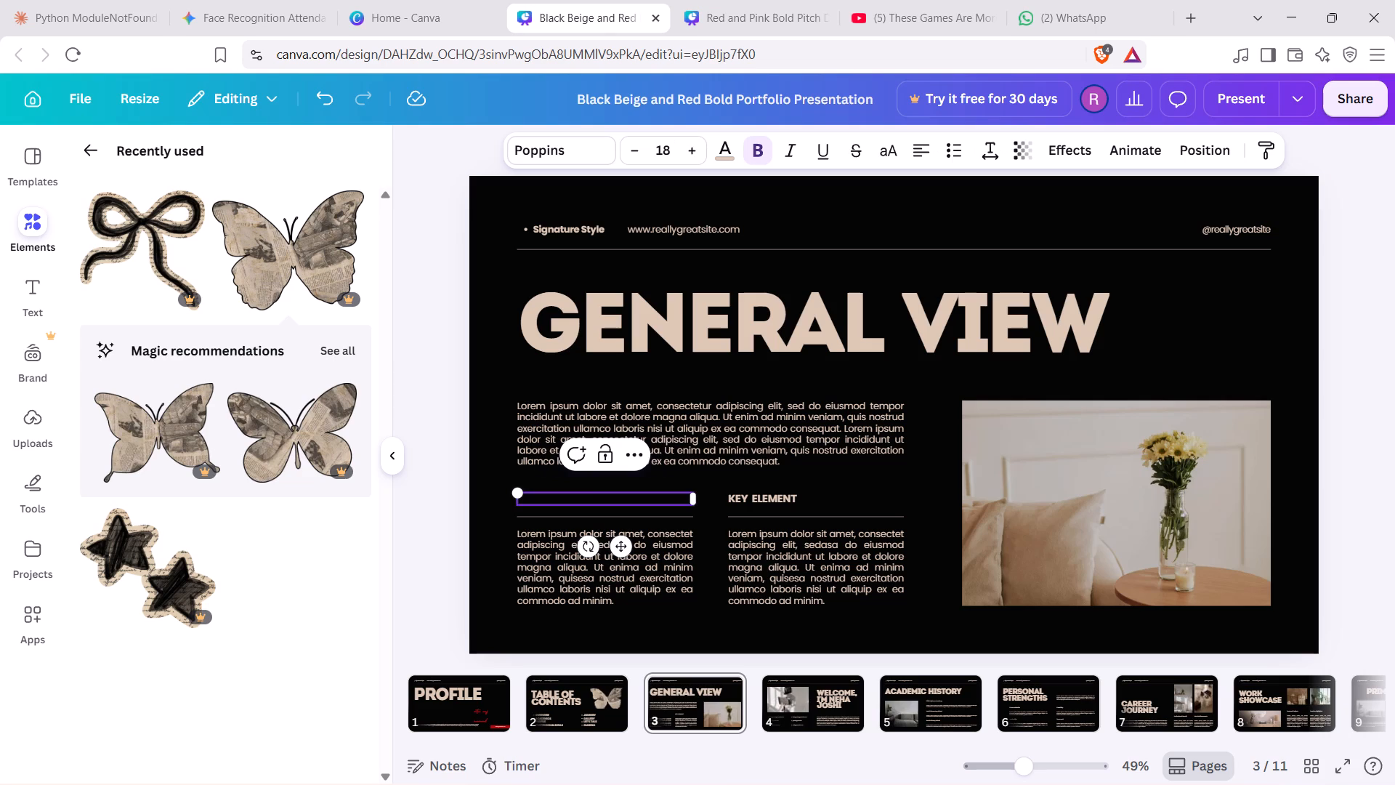
key("ctrl+z")
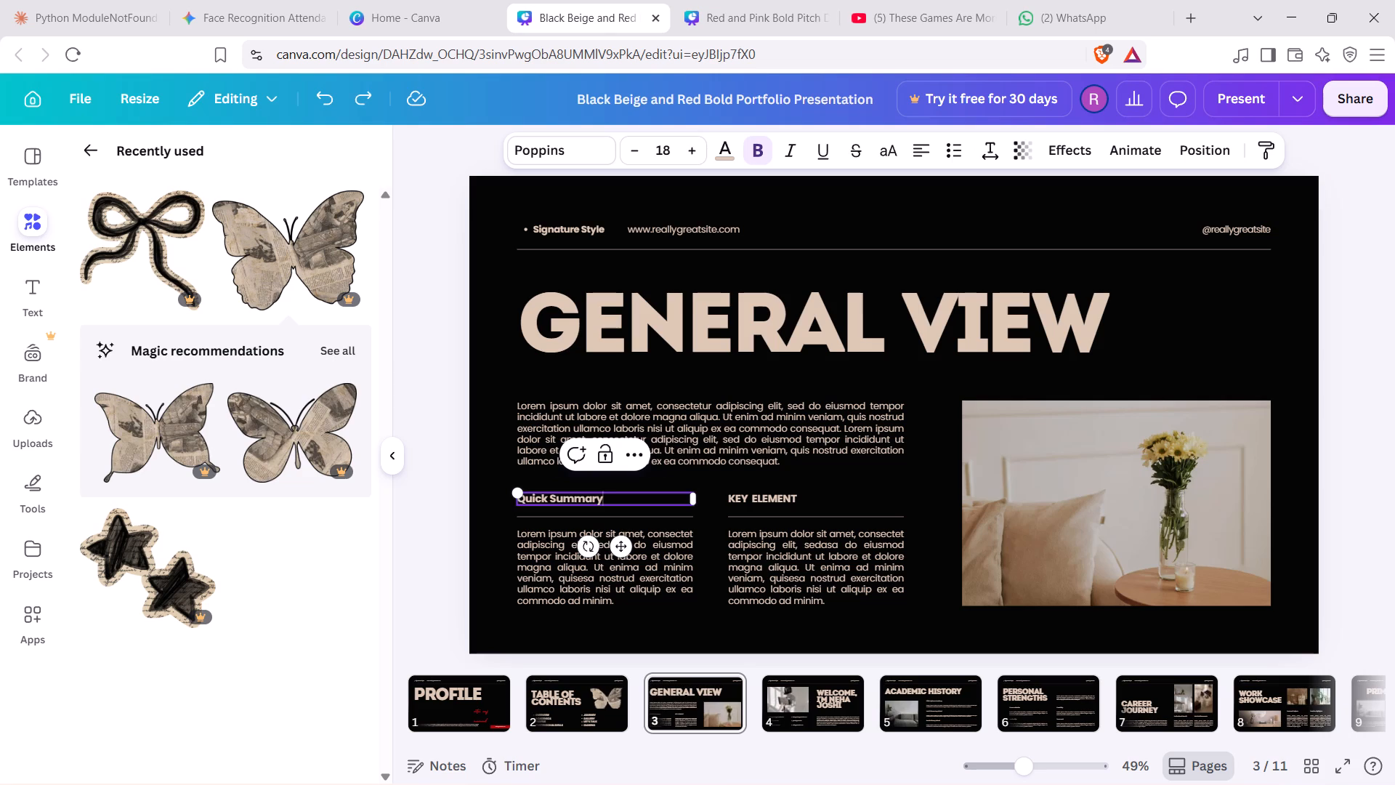
key("BackSpace")
key("BackSpace")
key("BackSpace")
key("BackSpace")
key("BackSpace")
key("BackSpace")
key("BackSpace")
key("BackSpace")
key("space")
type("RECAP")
left_click(796, 456)
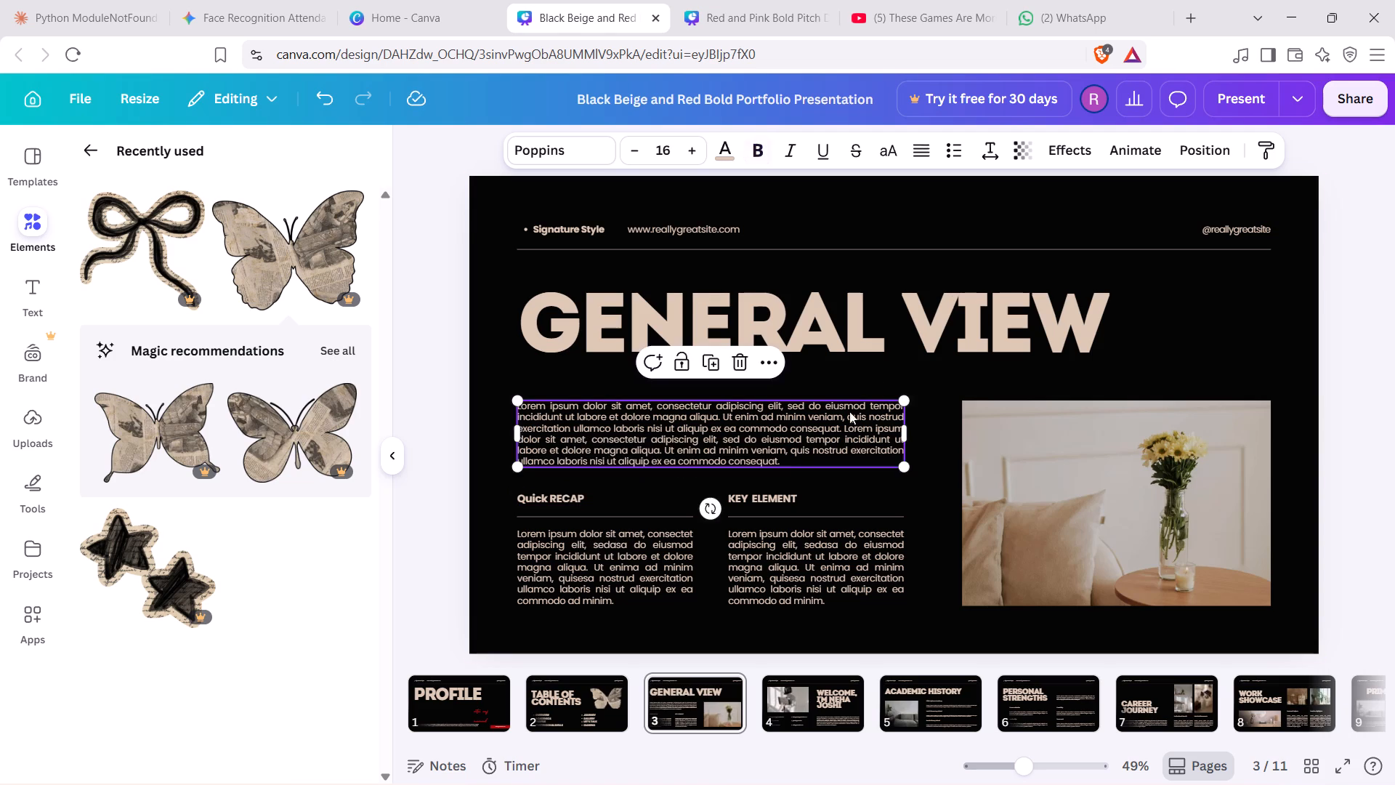
Replace the GENERAL VIEW title on page 3 with OVER VIEW.
left_click(890, 353)
double_click(1149, 312)
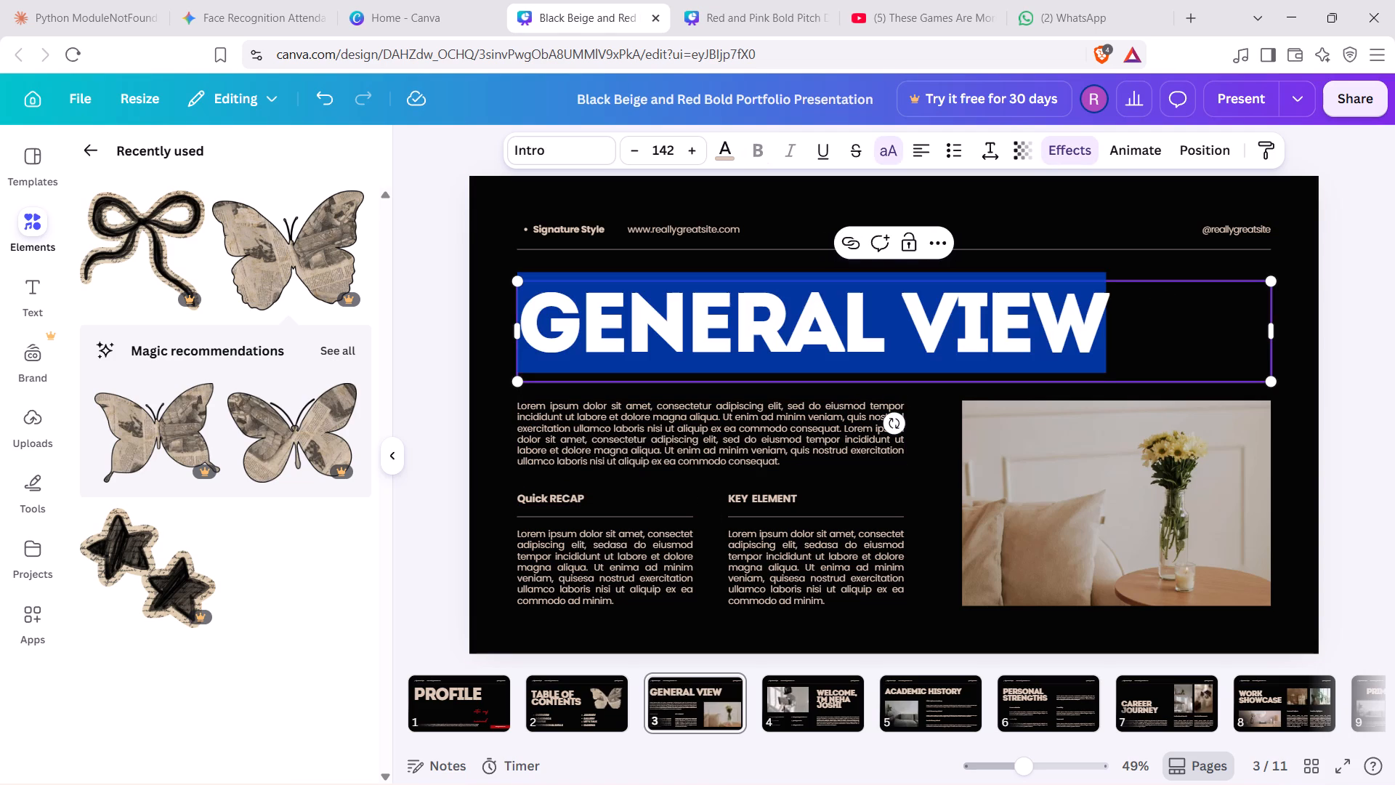
left_click(1157, 325)
left_click(1157, 325)
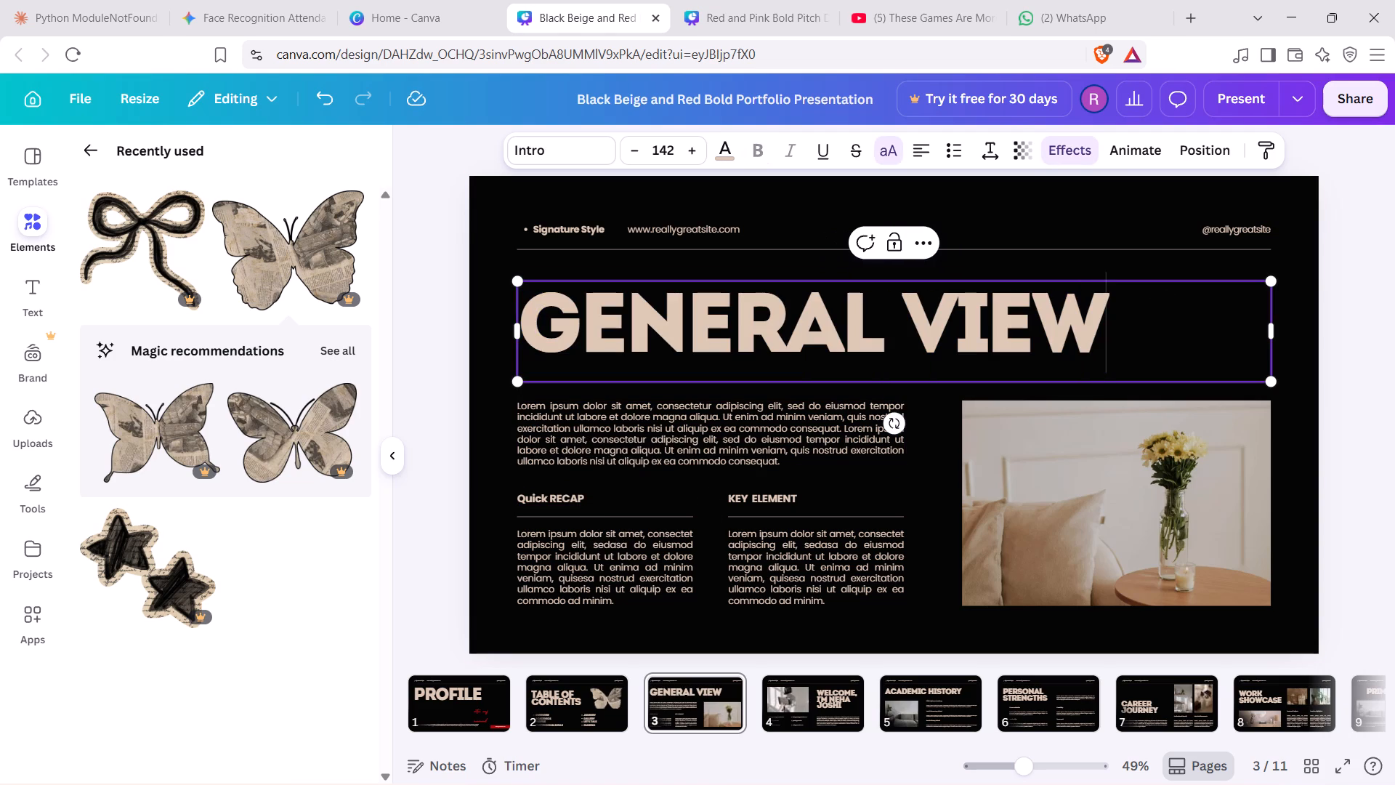
key("BackSpace")
key("BackSpace")
key("BackSpace")
key("BackSpace")
key("BackSpace")
key("BackSpace")
key("BackSpace")
key("BackSpace")
key("BackSpace")
key("BackSpace")
key("BackSpace")
key("BackSpace")
key("BackSpace")
key("BackSpace")
key("BackSpace")
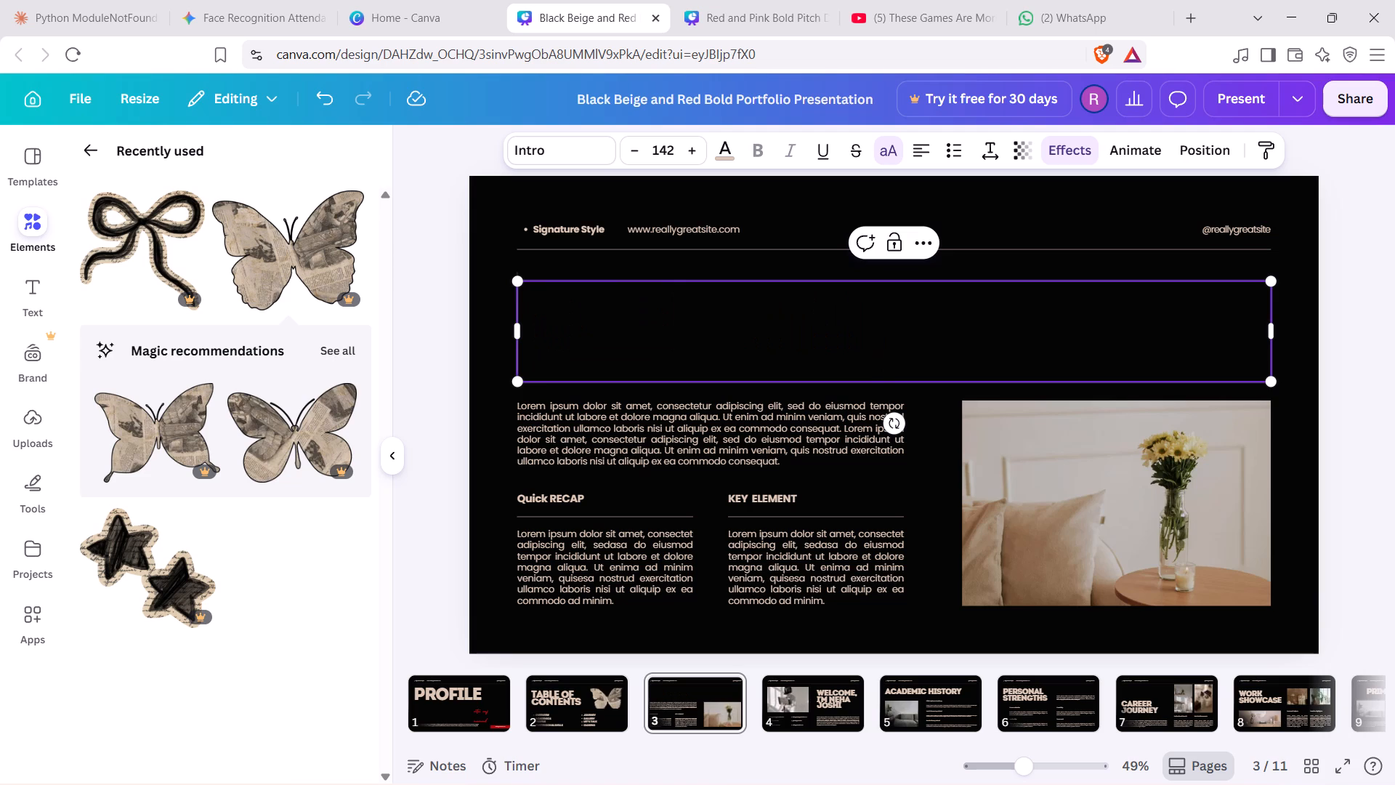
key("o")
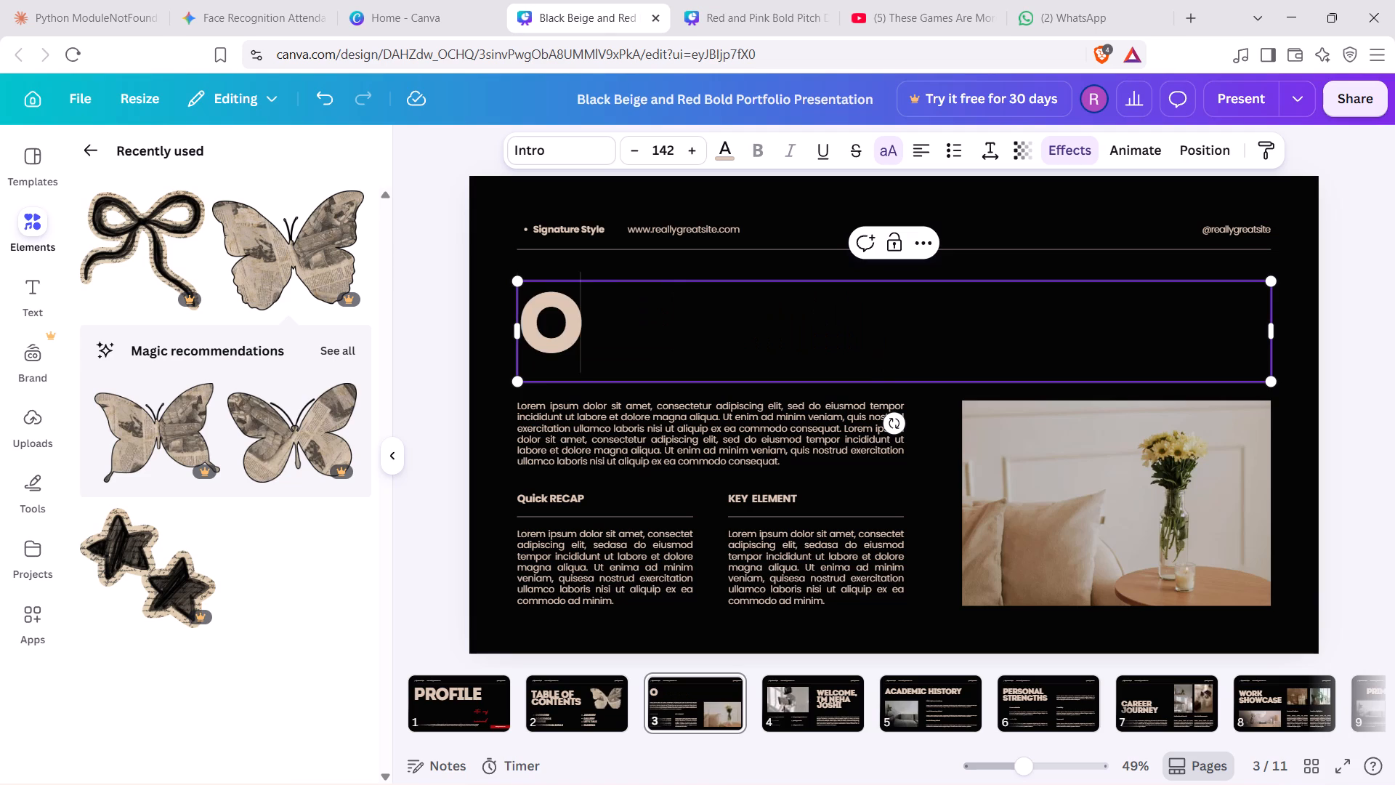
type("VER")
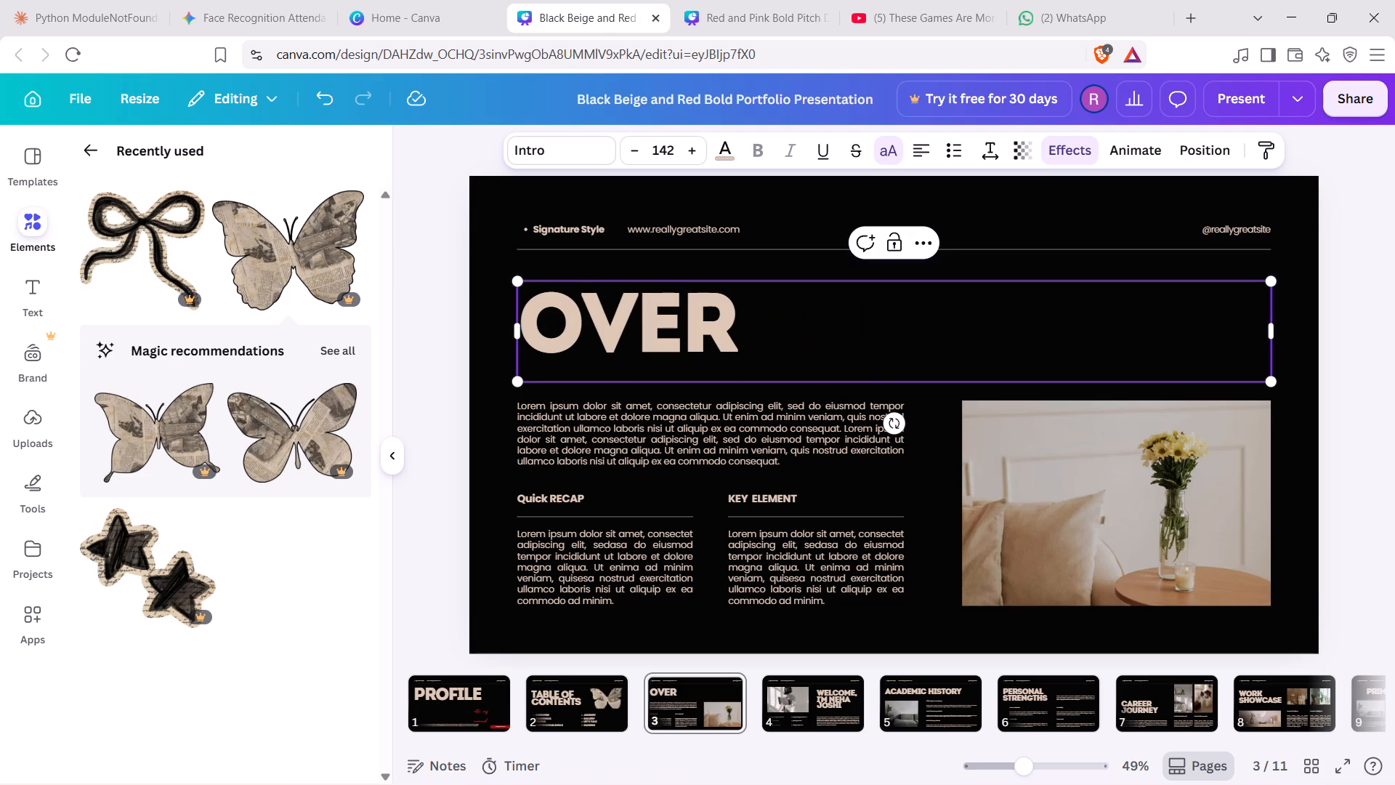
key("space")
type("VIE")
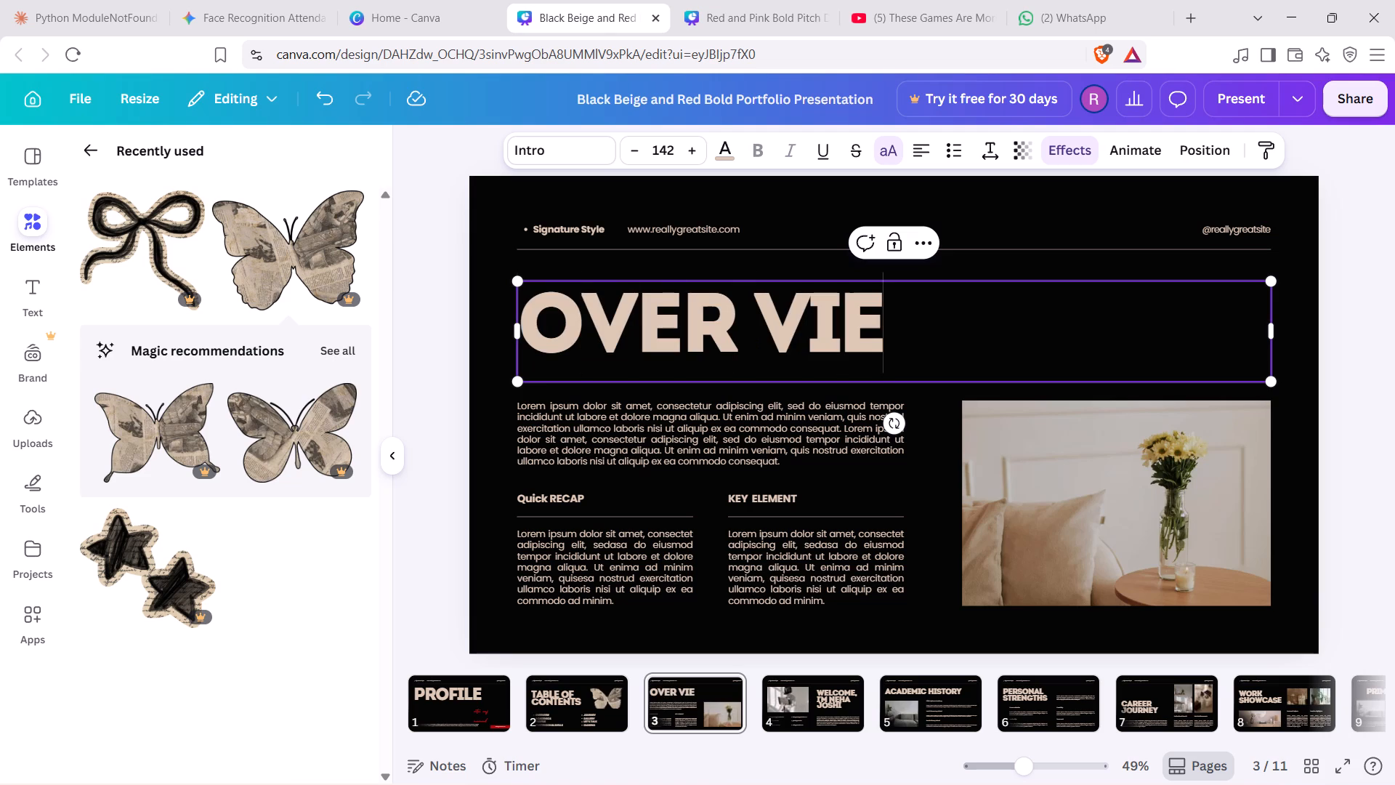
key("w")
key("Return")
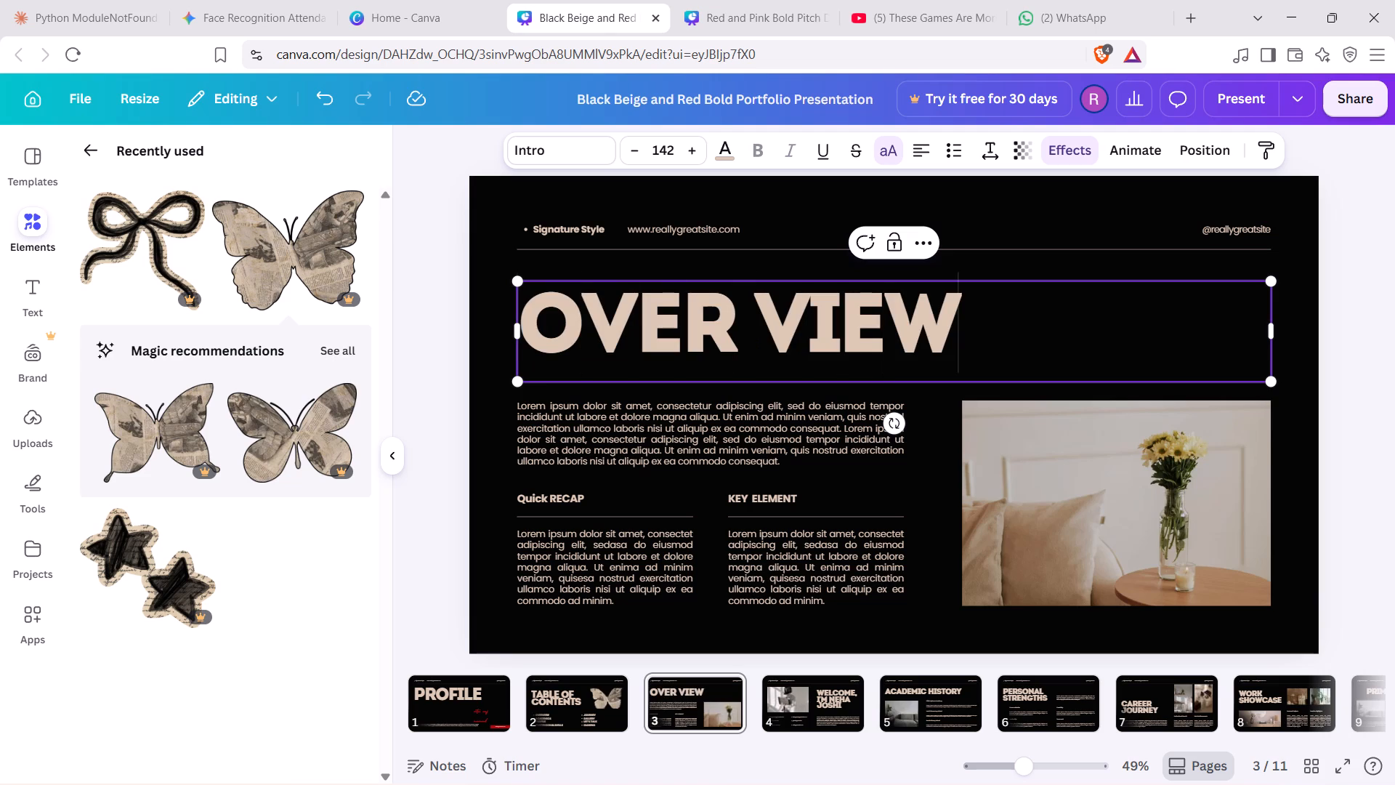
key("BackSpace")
left_click(903, 479)
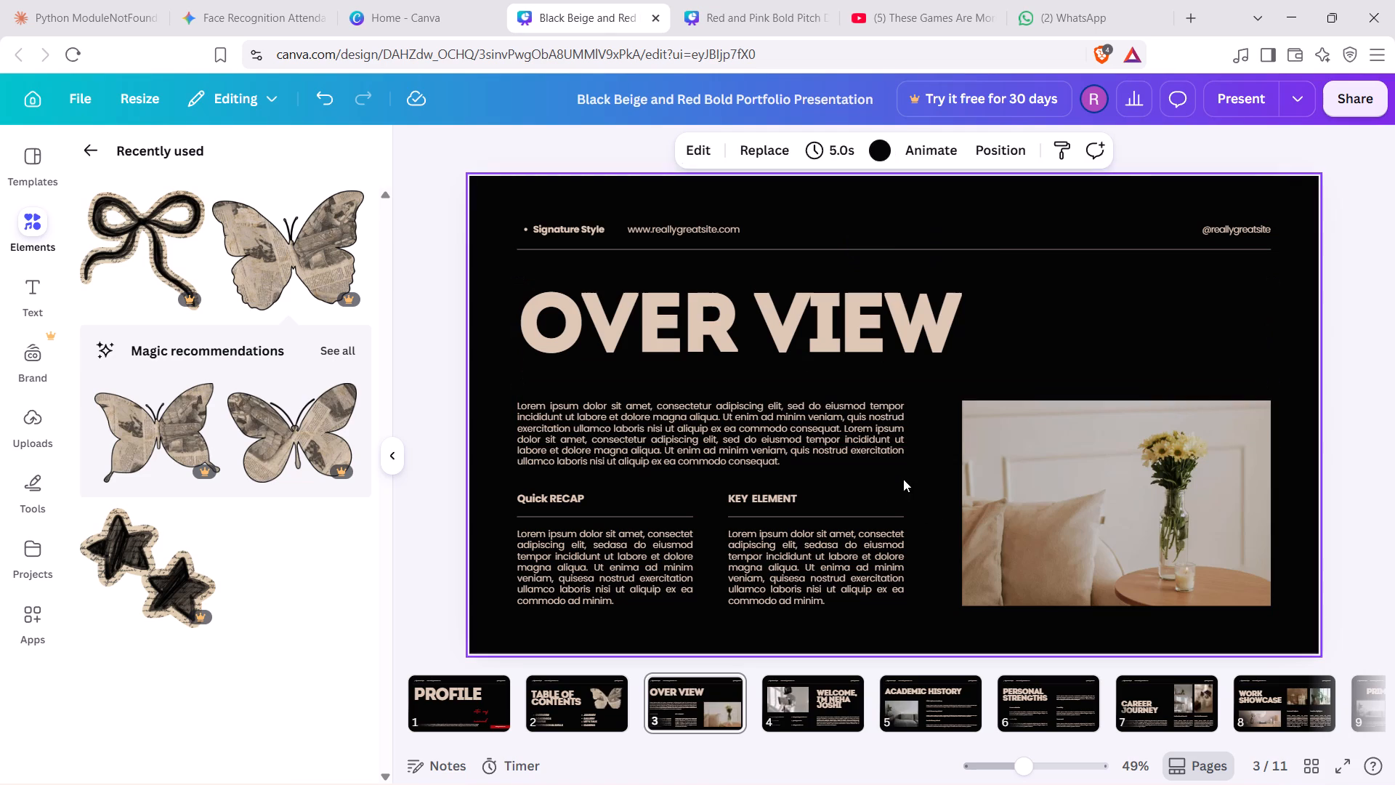
On page 4, replace the placeholder name after WELCOME, I'M with the profile owner's first name and, on a new line, surname.
left_click(820, 715)
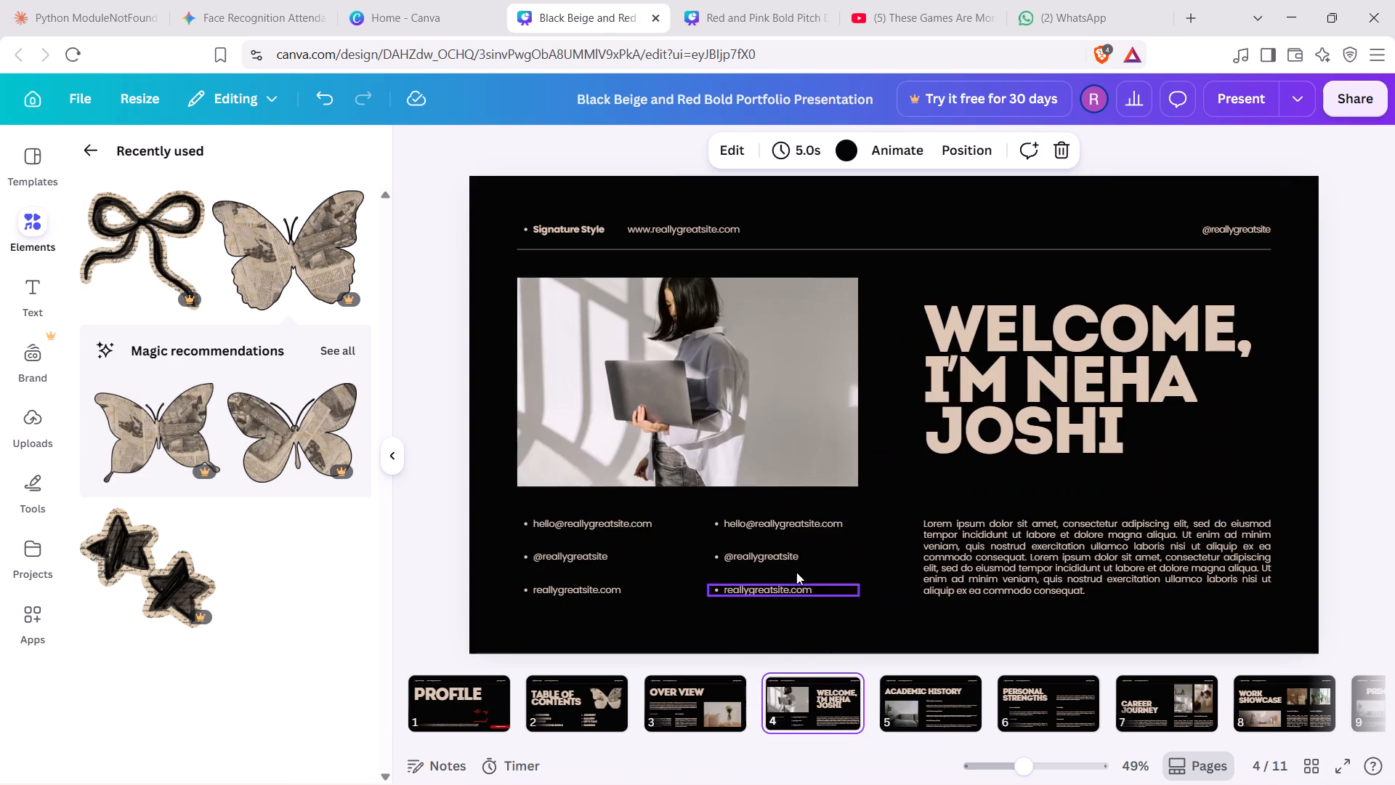
left_click(1165, 416)
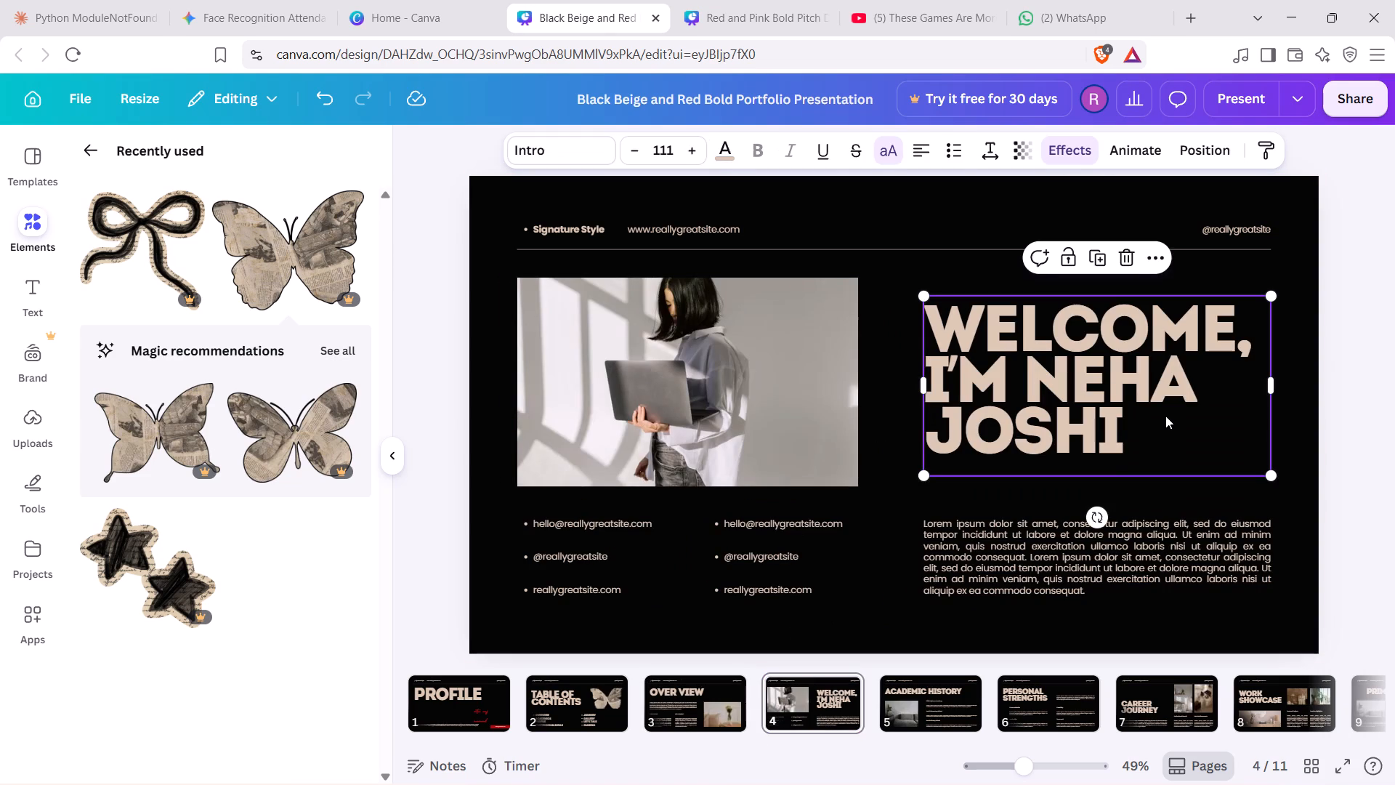
double_click(1165, 416)
left_click(1165, 424)
left_click(1151, 438)
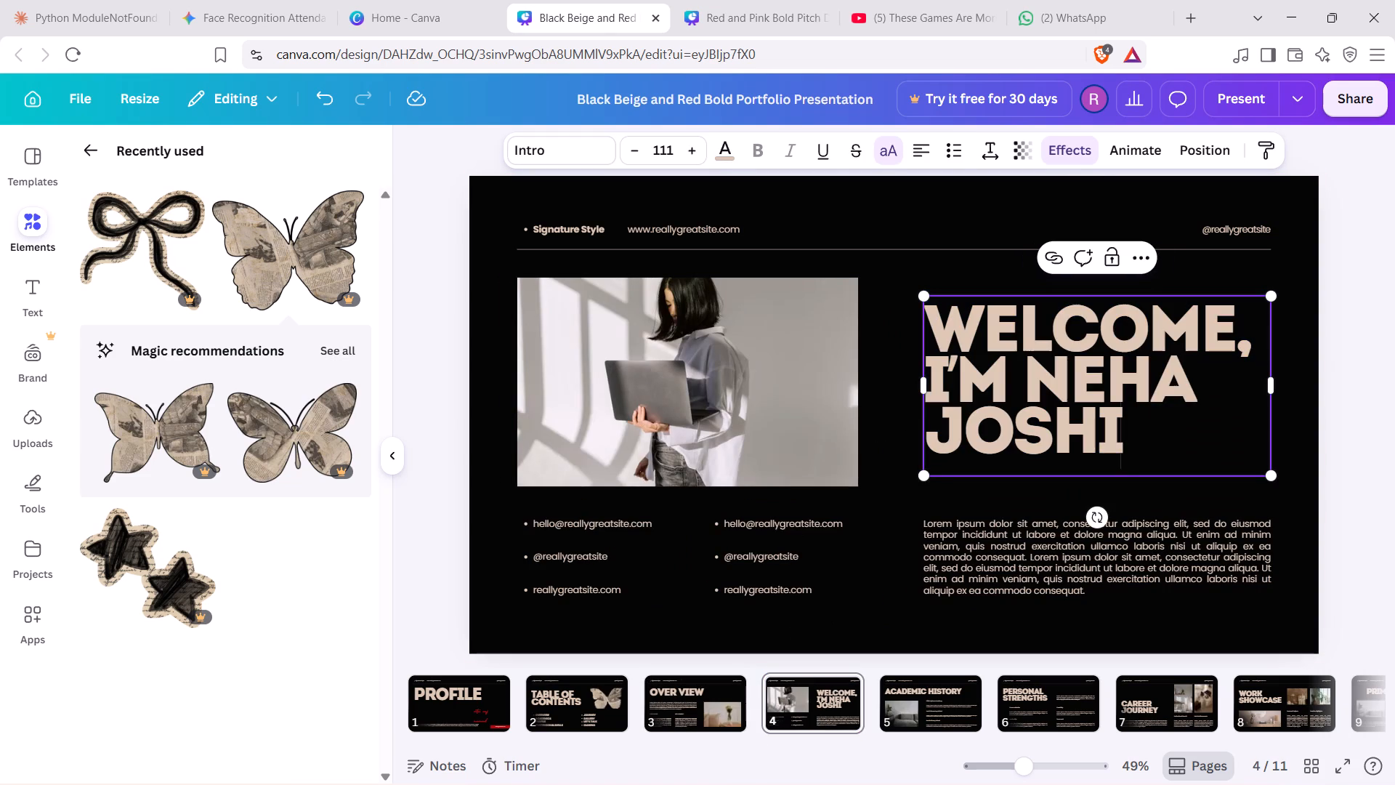
left_click(1151, 438)
key("BackSpace")
key("BackSpace")
key("BackSpace")
key("BackSpace")
key("BackSpace")
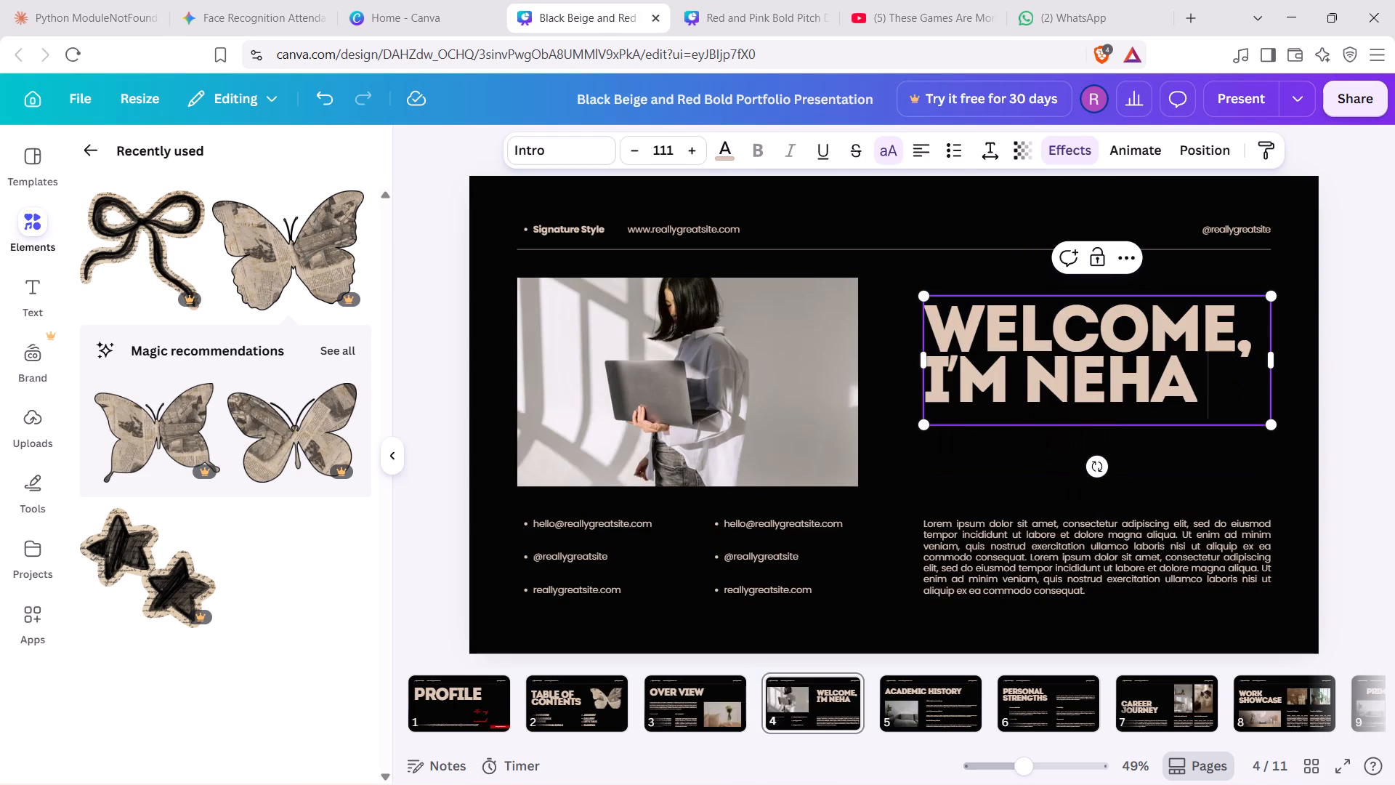
key("BackSpace")
key("BackSpace")
key("BackSpace")
key("BackSpace")
key("BackSpace")
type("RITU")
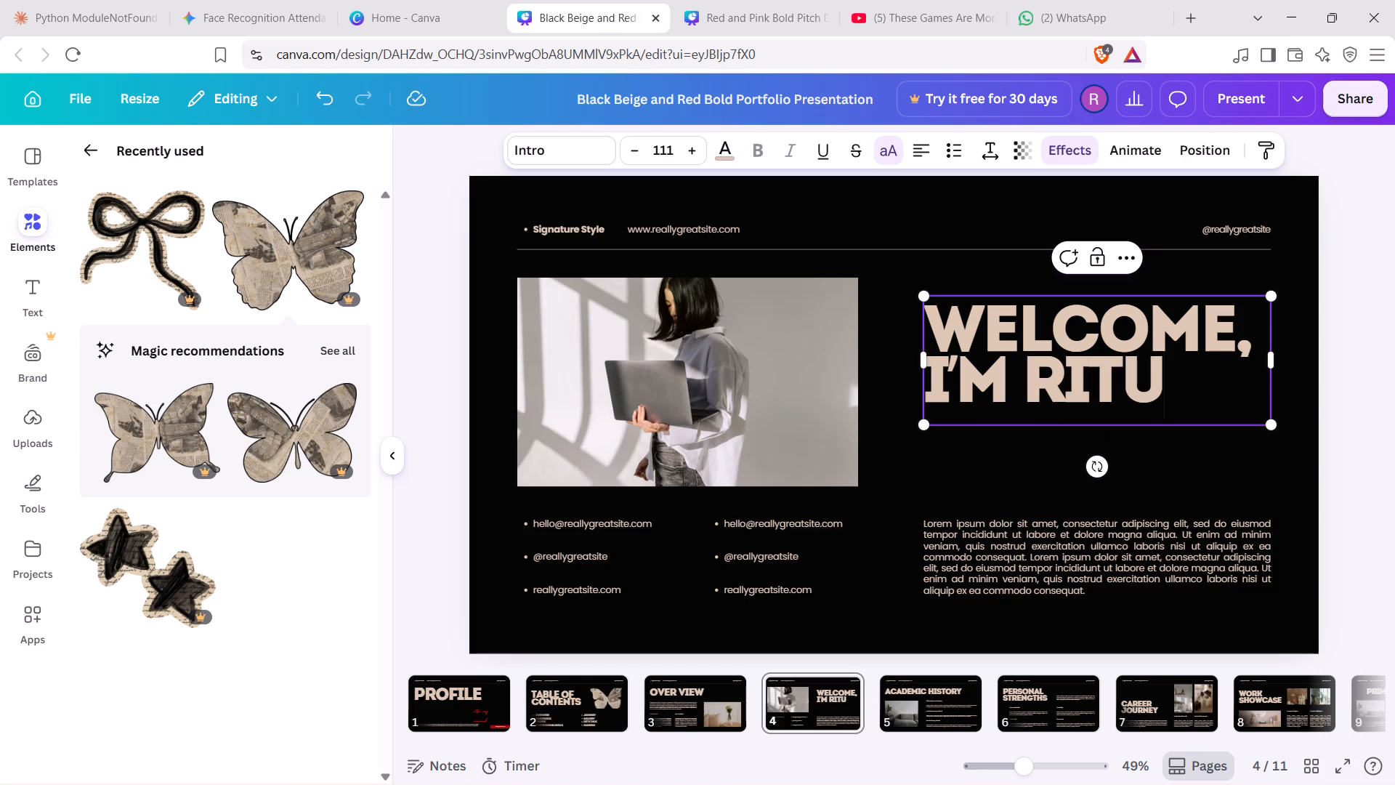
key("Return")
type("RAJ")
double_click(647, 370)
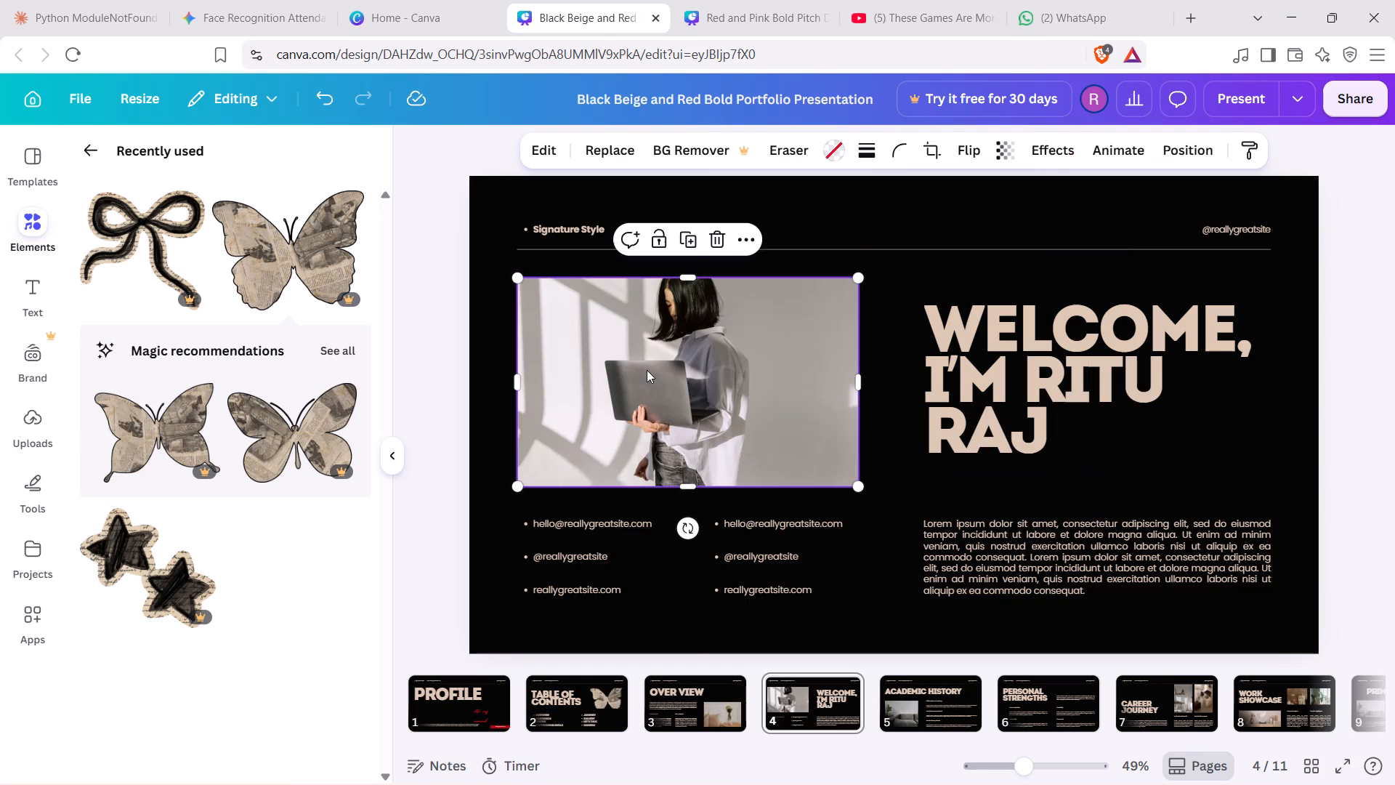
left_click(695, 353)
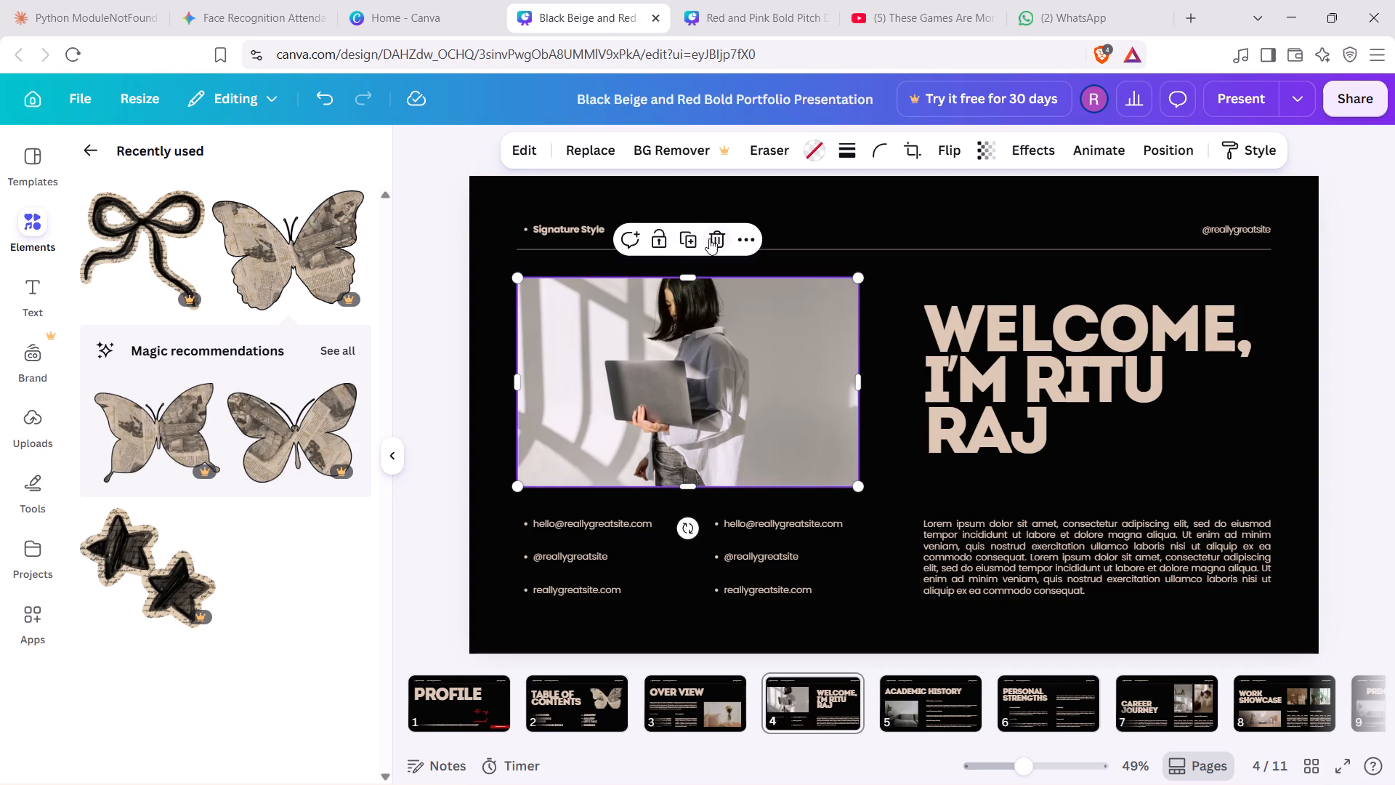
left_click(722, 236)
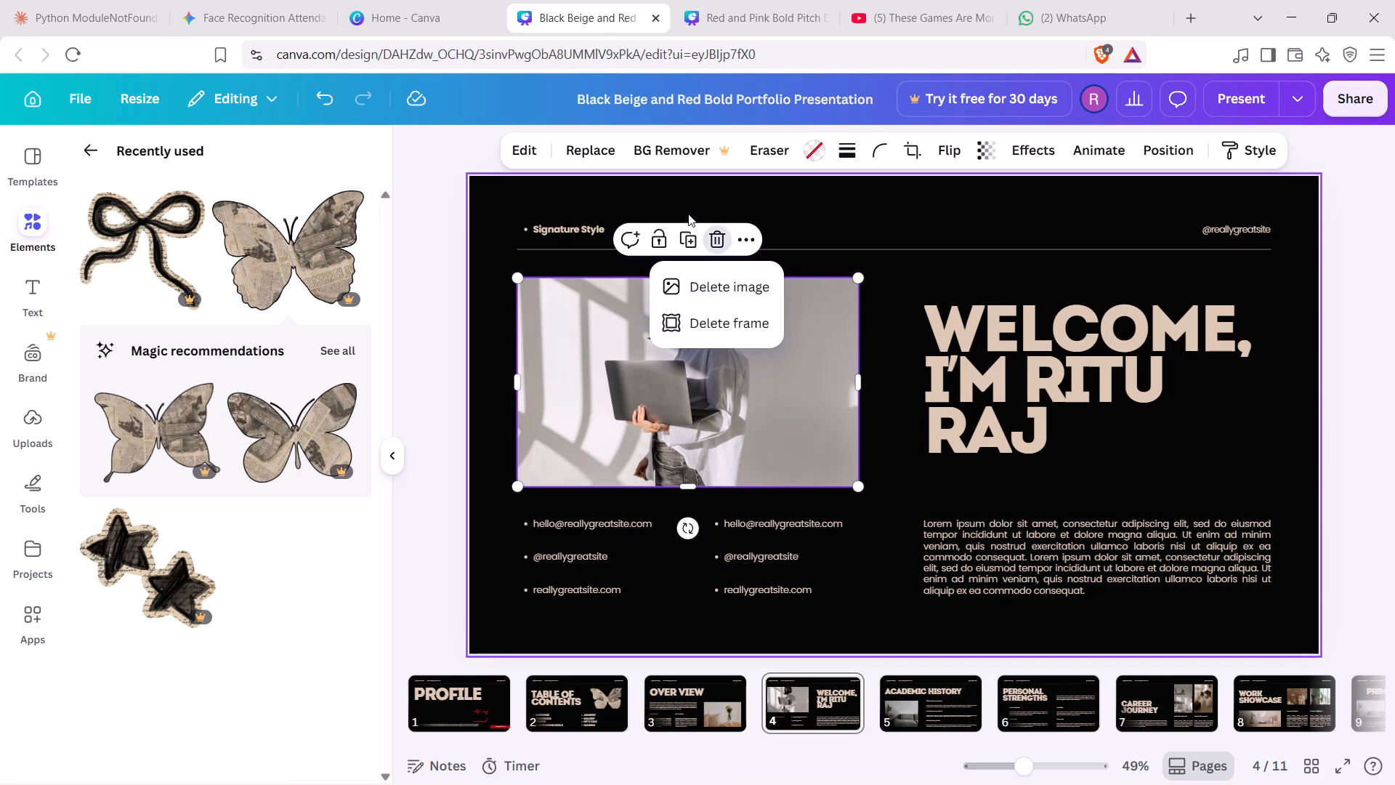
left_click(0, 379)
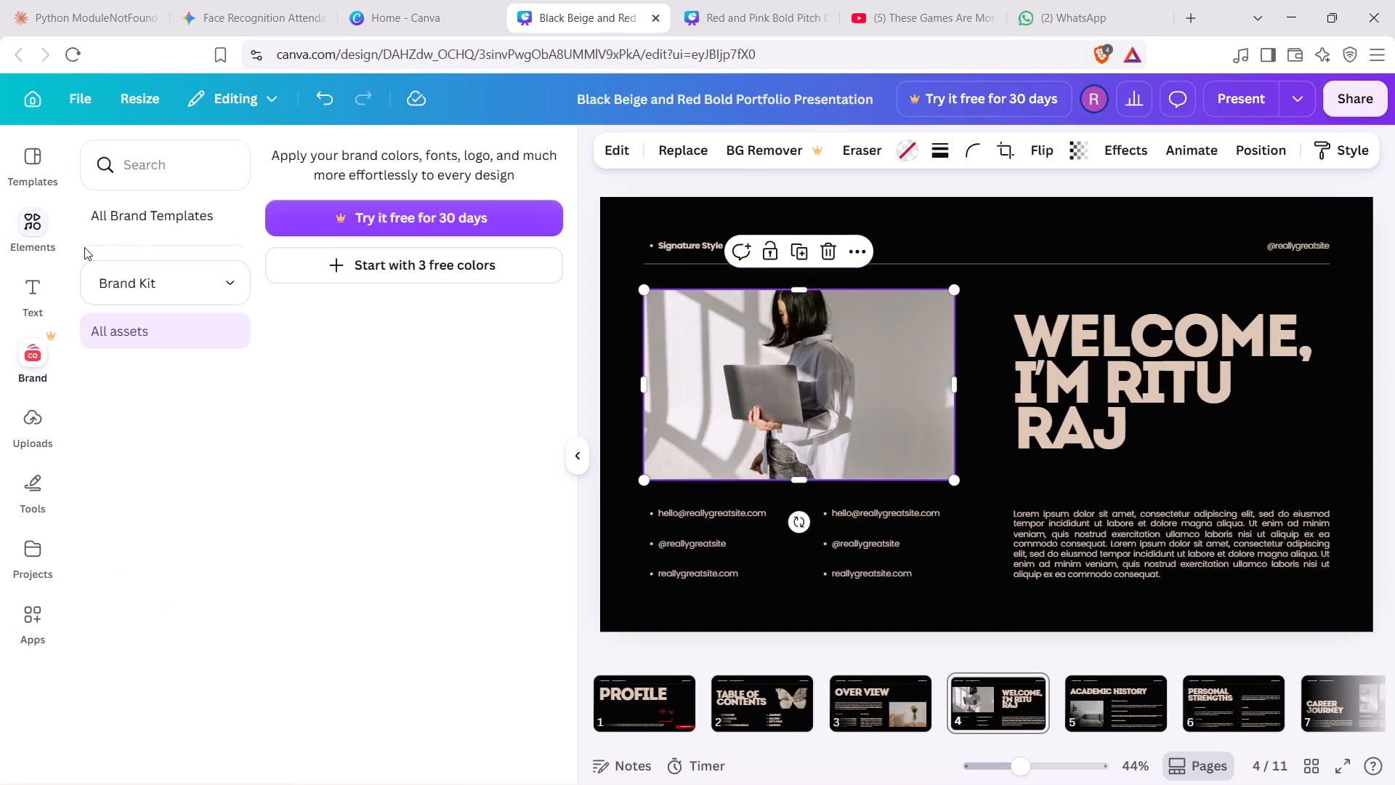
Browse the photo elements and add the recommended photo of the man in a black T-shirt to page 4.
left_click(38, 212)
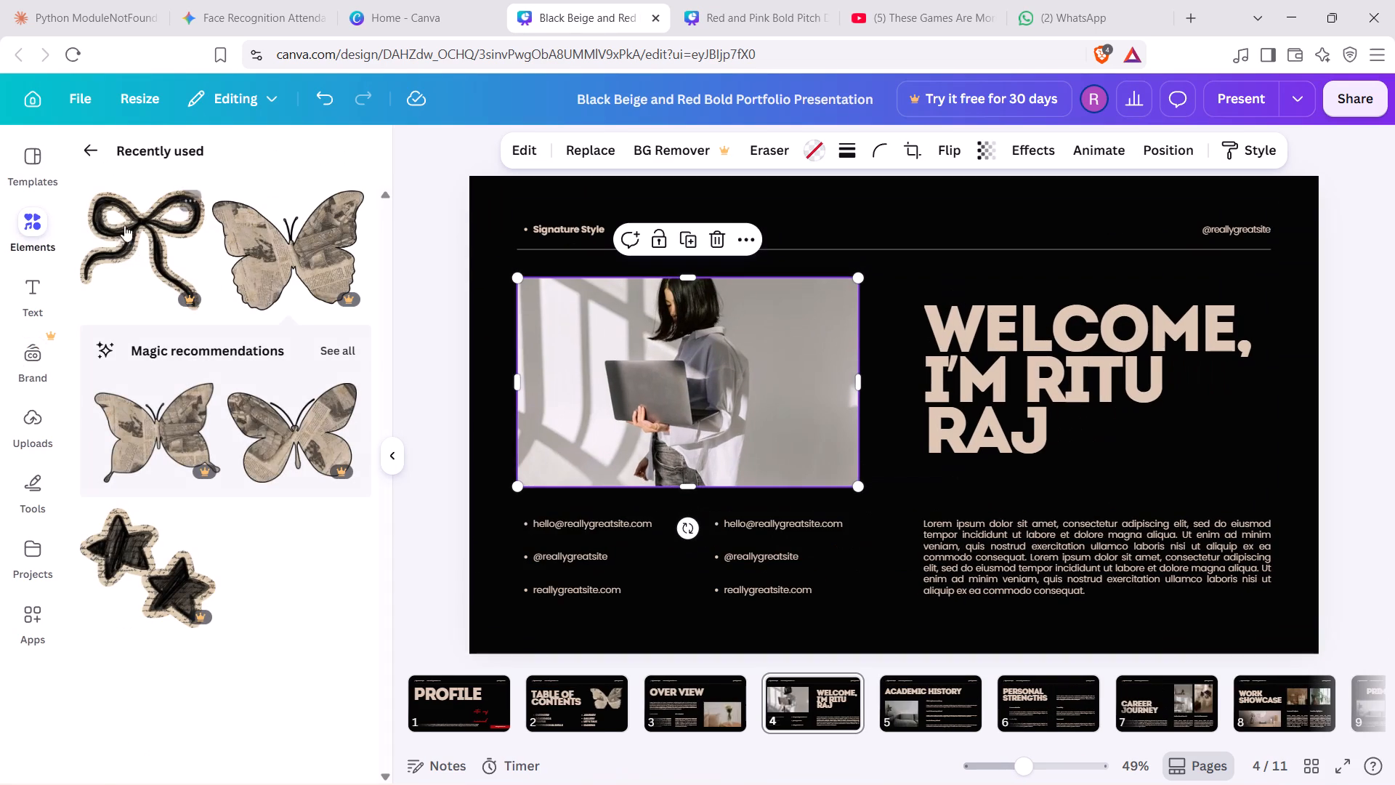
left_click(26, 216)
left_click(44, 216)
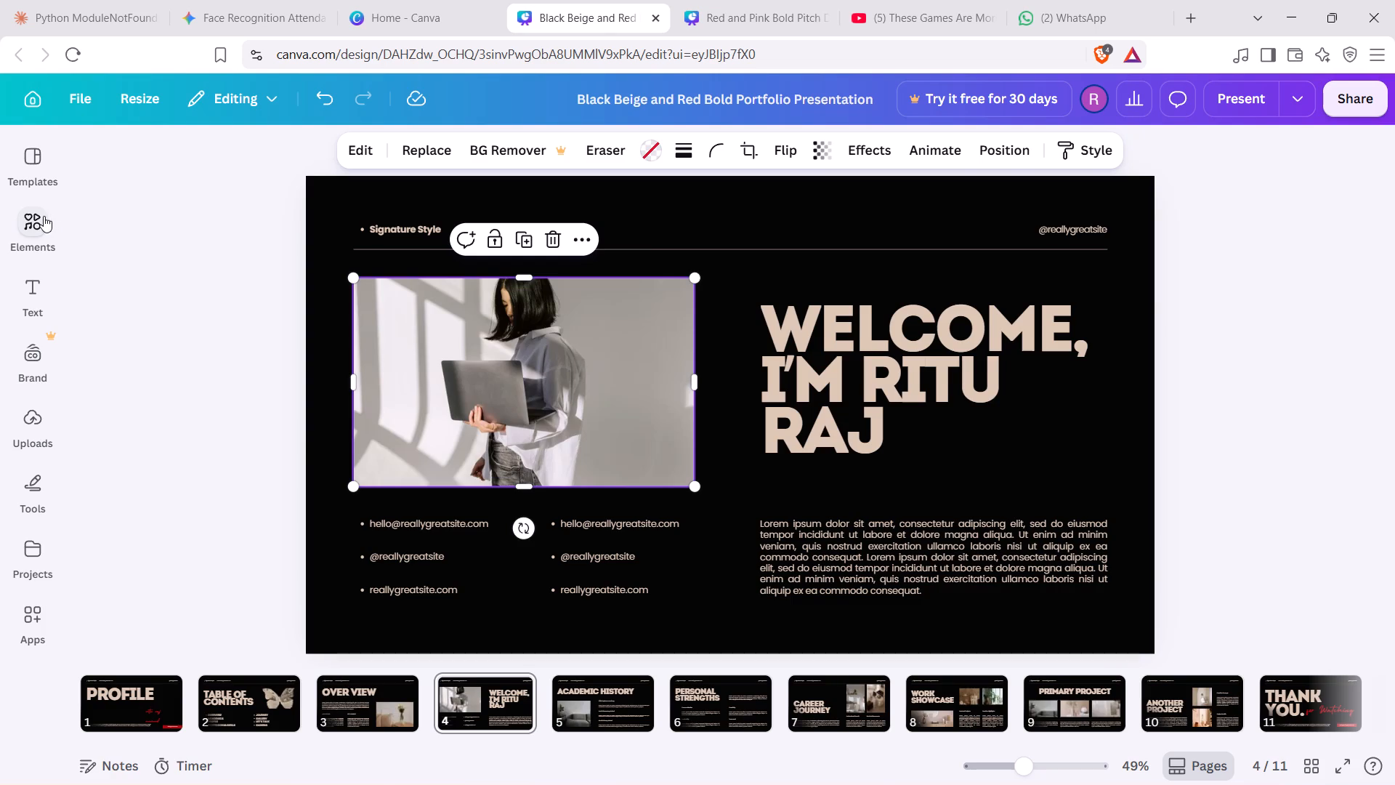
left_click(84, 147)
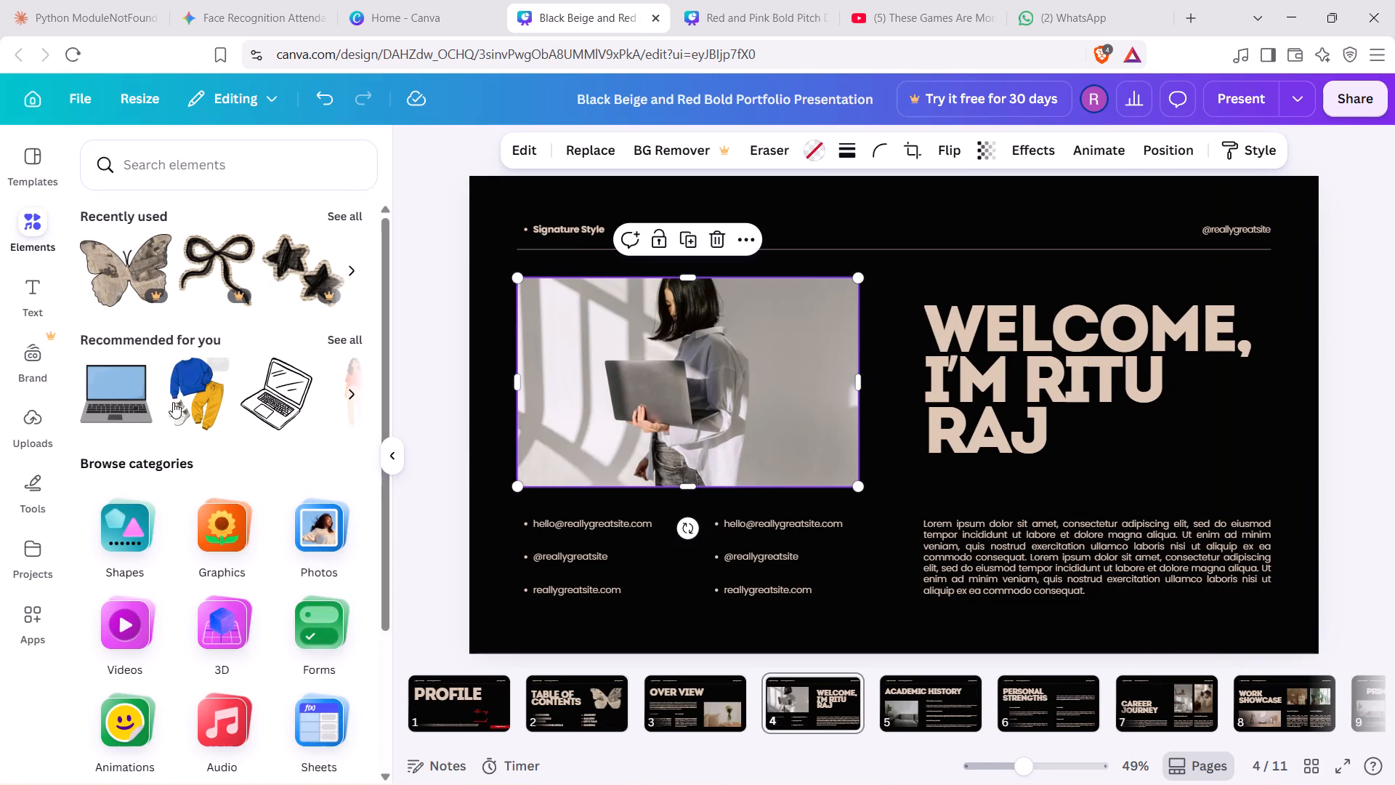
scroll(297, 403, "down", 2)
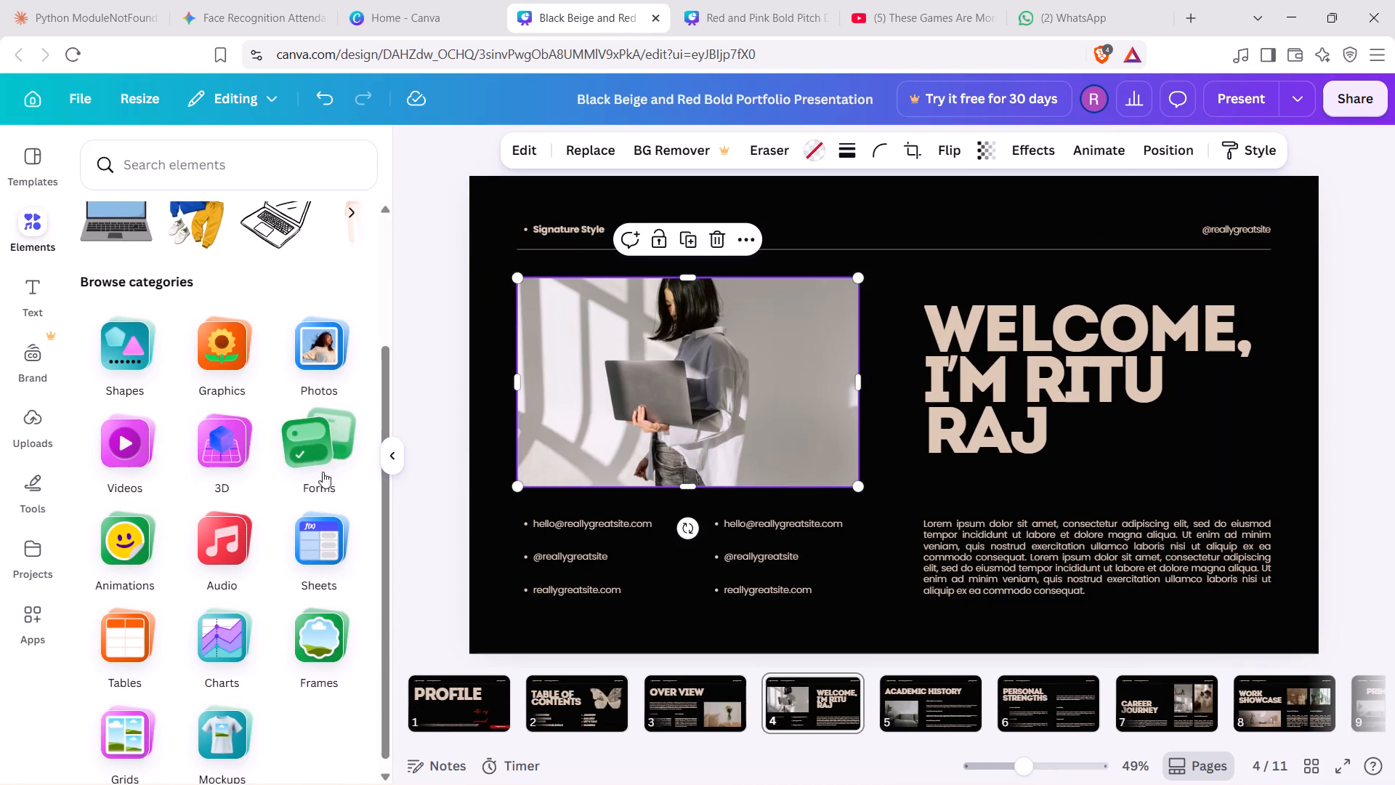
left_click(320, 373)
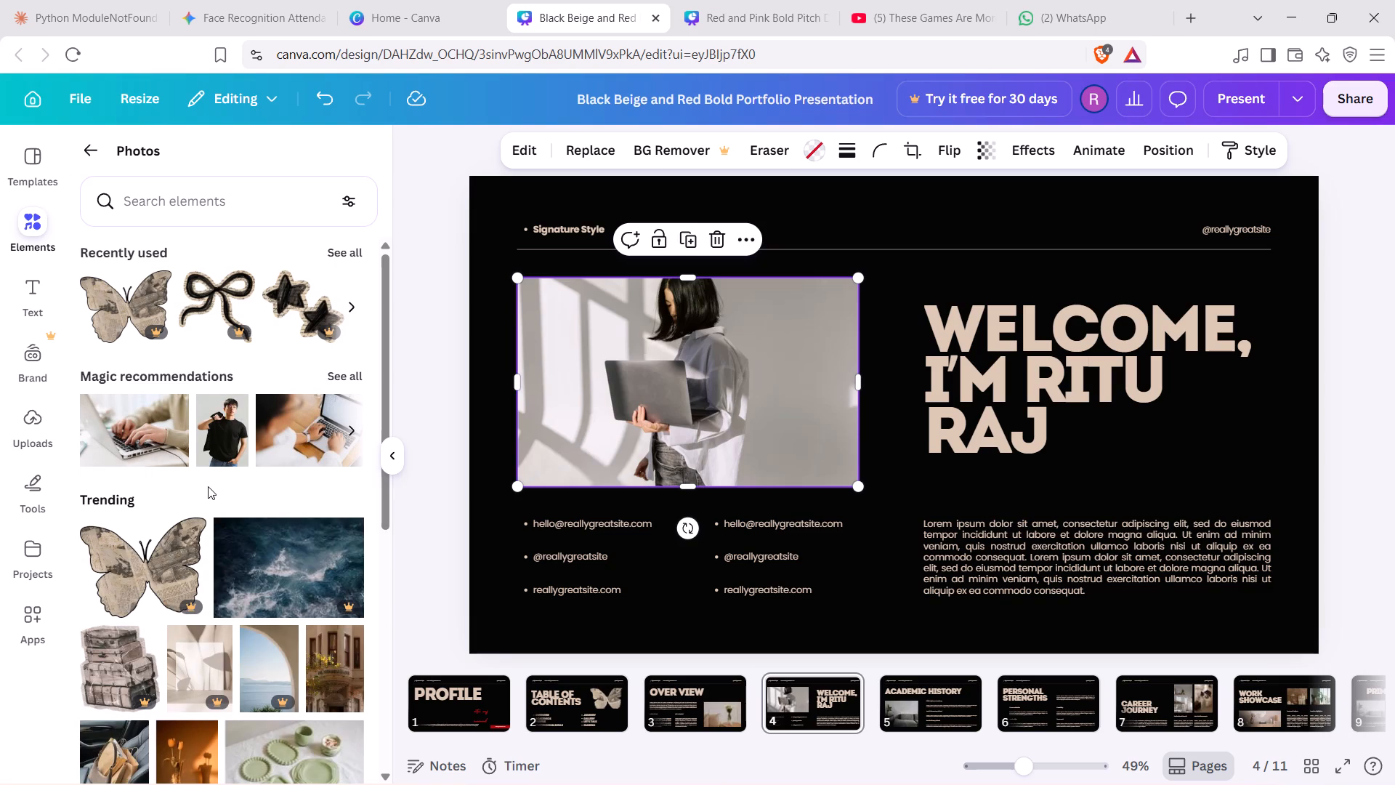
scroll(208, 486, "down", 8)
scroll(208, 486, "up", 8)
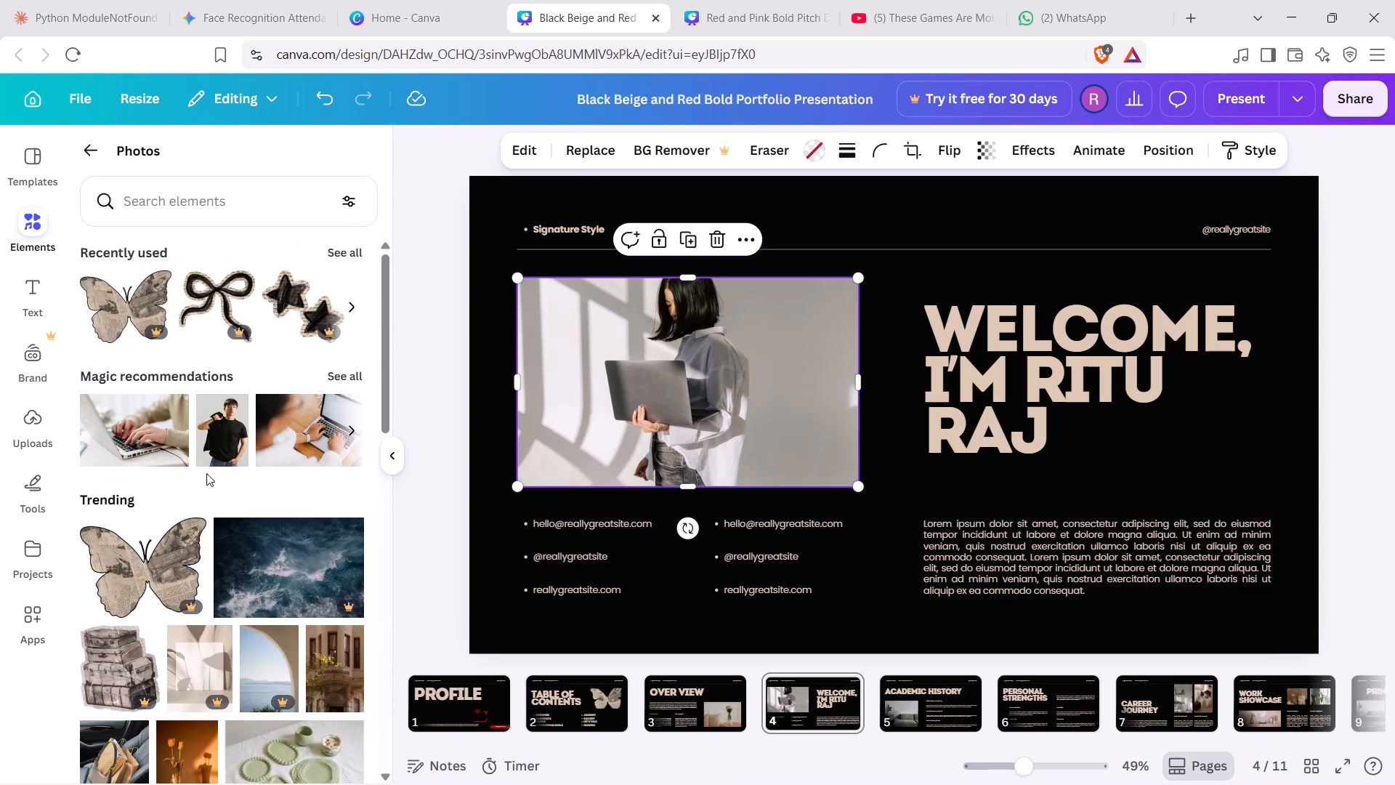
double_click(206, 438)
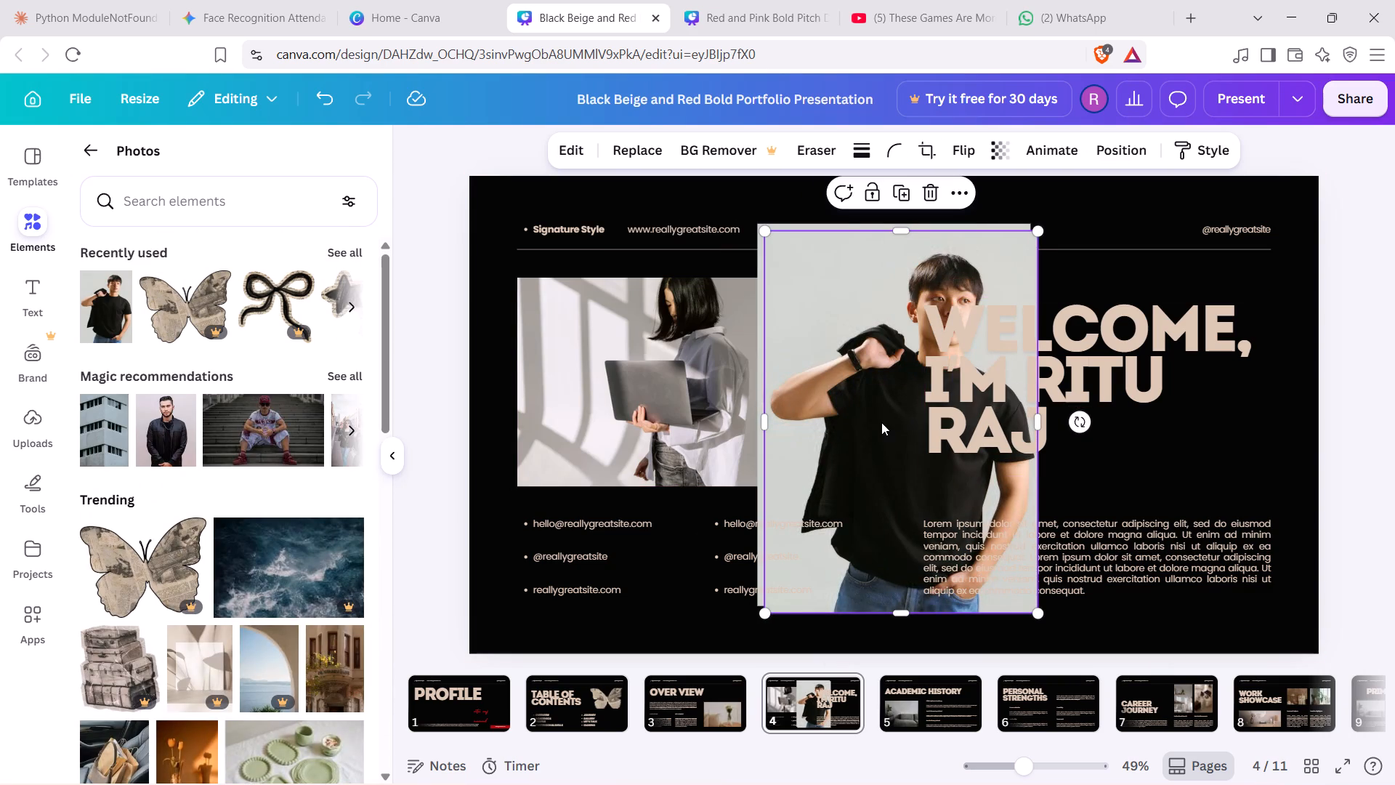
Delete the image of the woman with a laptop on page 4, keeping its empty frame.
left_click(589, 357)
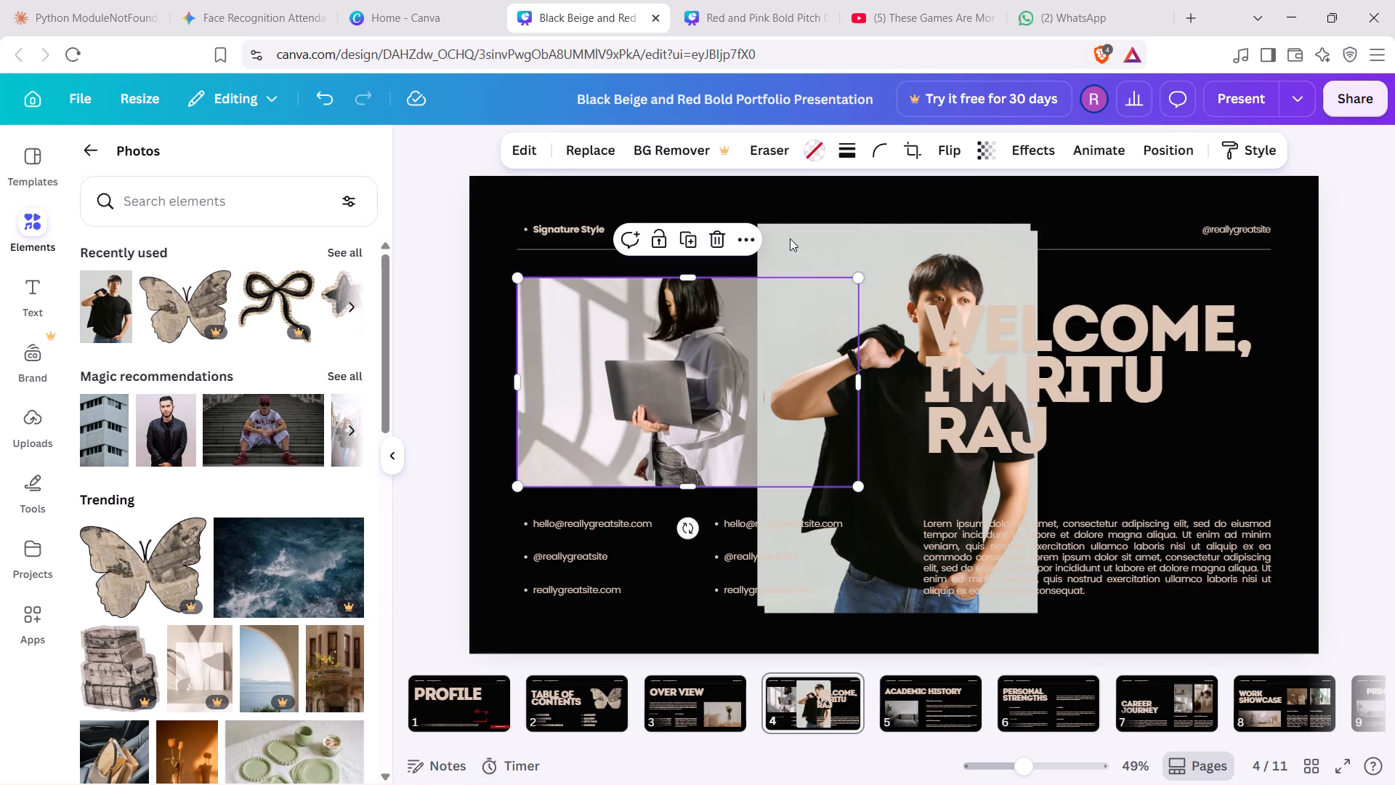
left_click(718, 243)
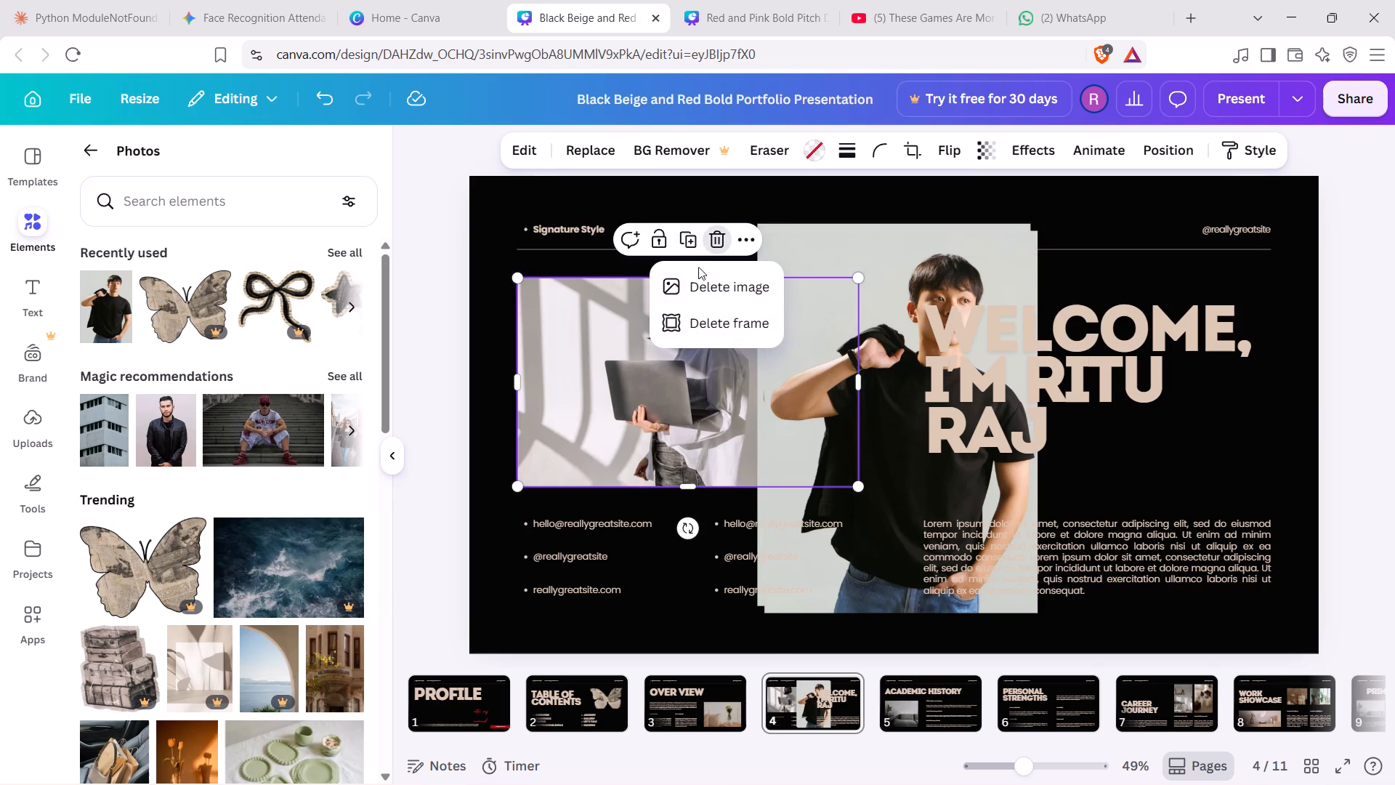
left_click(700, 286)
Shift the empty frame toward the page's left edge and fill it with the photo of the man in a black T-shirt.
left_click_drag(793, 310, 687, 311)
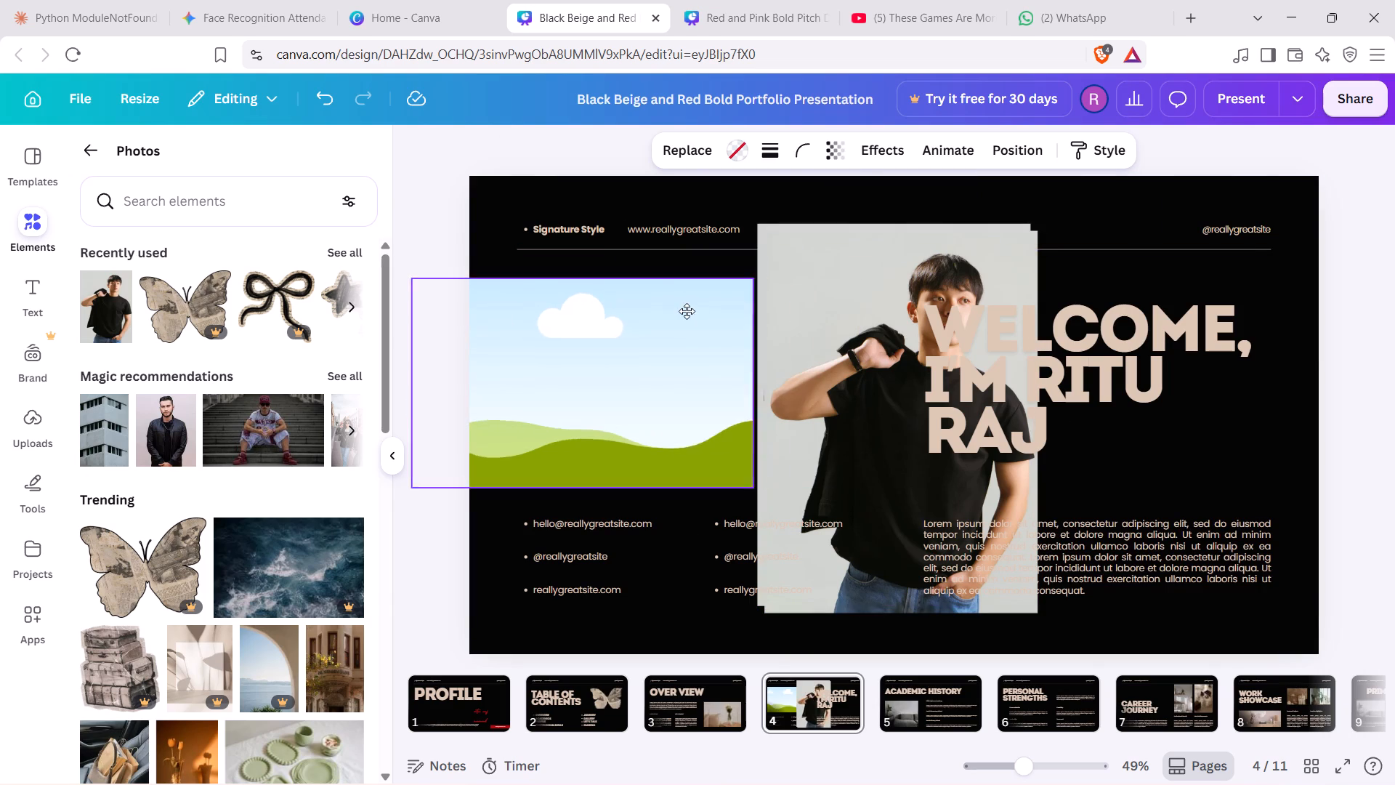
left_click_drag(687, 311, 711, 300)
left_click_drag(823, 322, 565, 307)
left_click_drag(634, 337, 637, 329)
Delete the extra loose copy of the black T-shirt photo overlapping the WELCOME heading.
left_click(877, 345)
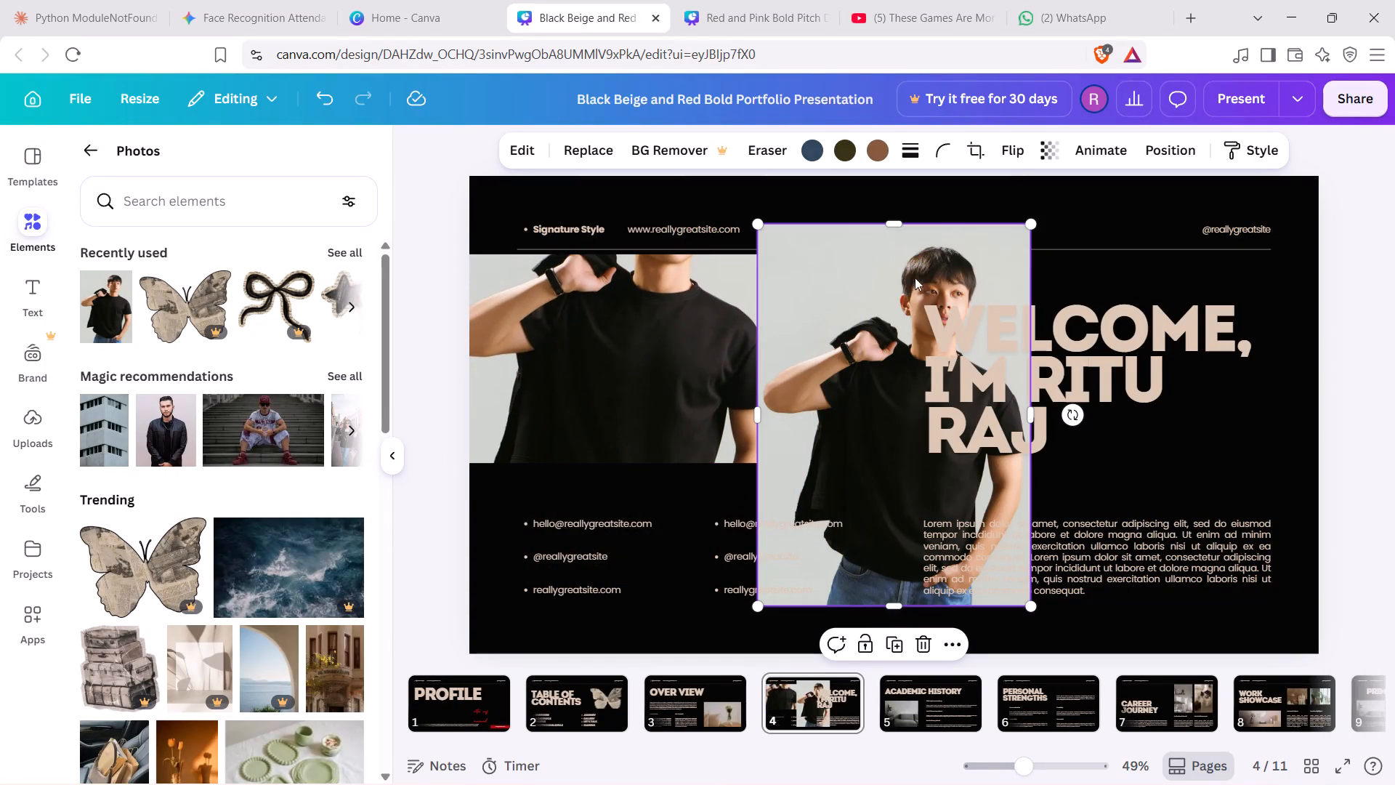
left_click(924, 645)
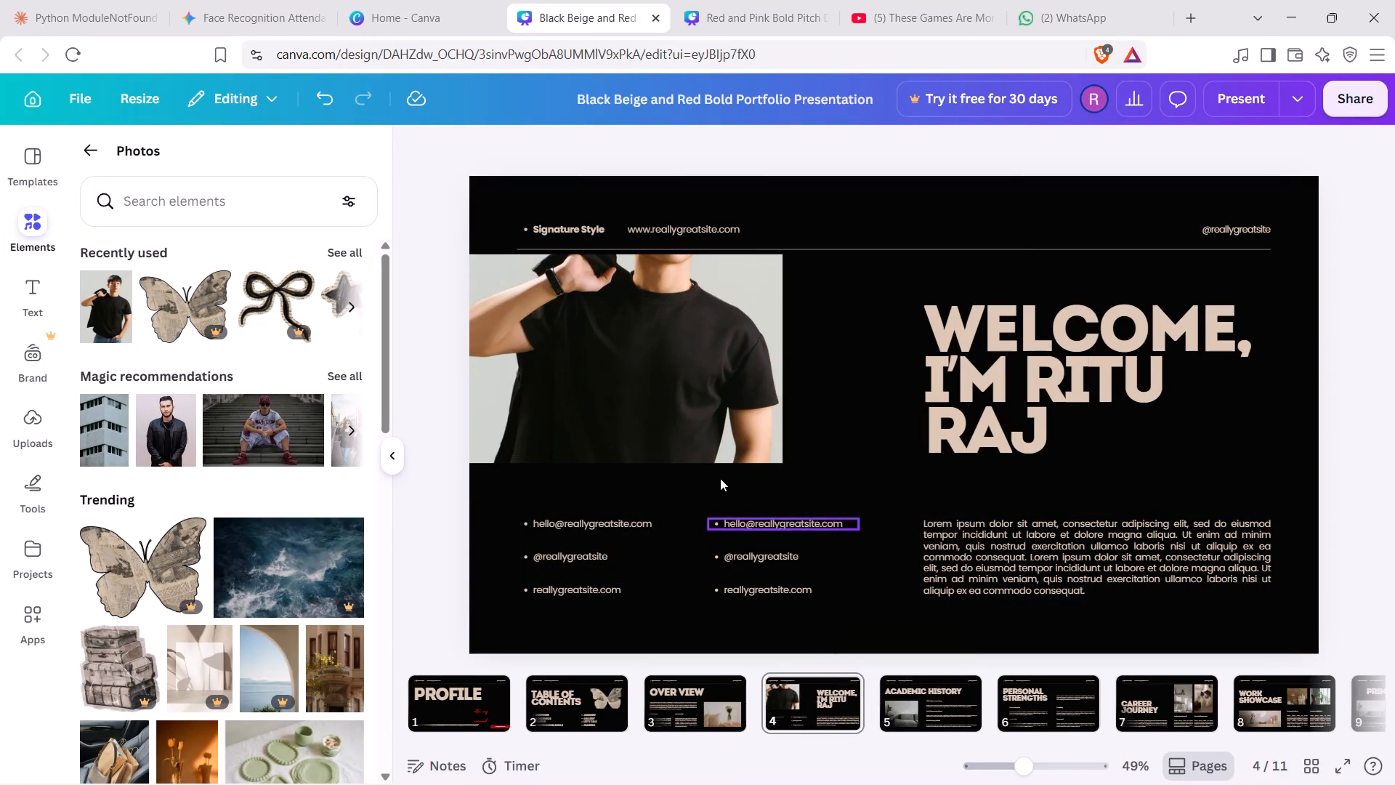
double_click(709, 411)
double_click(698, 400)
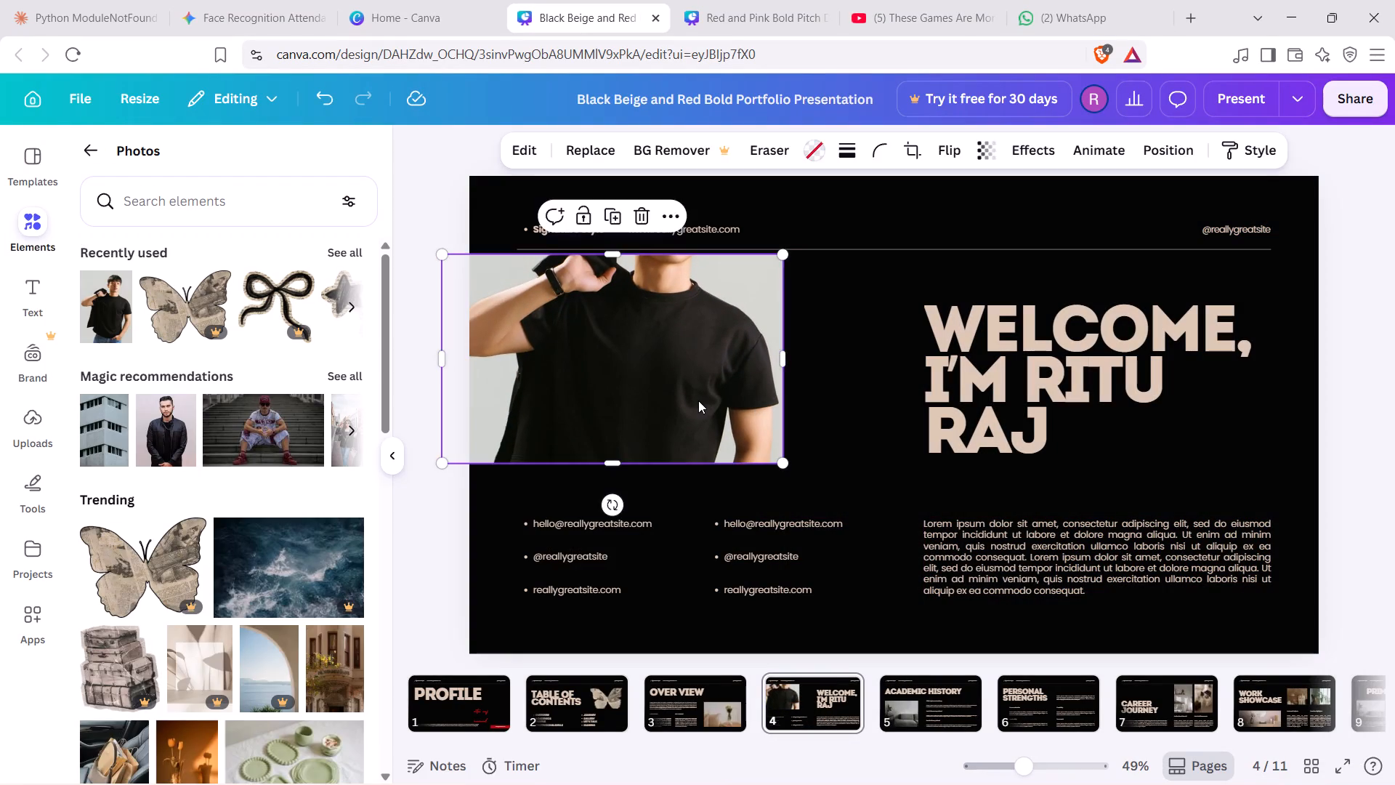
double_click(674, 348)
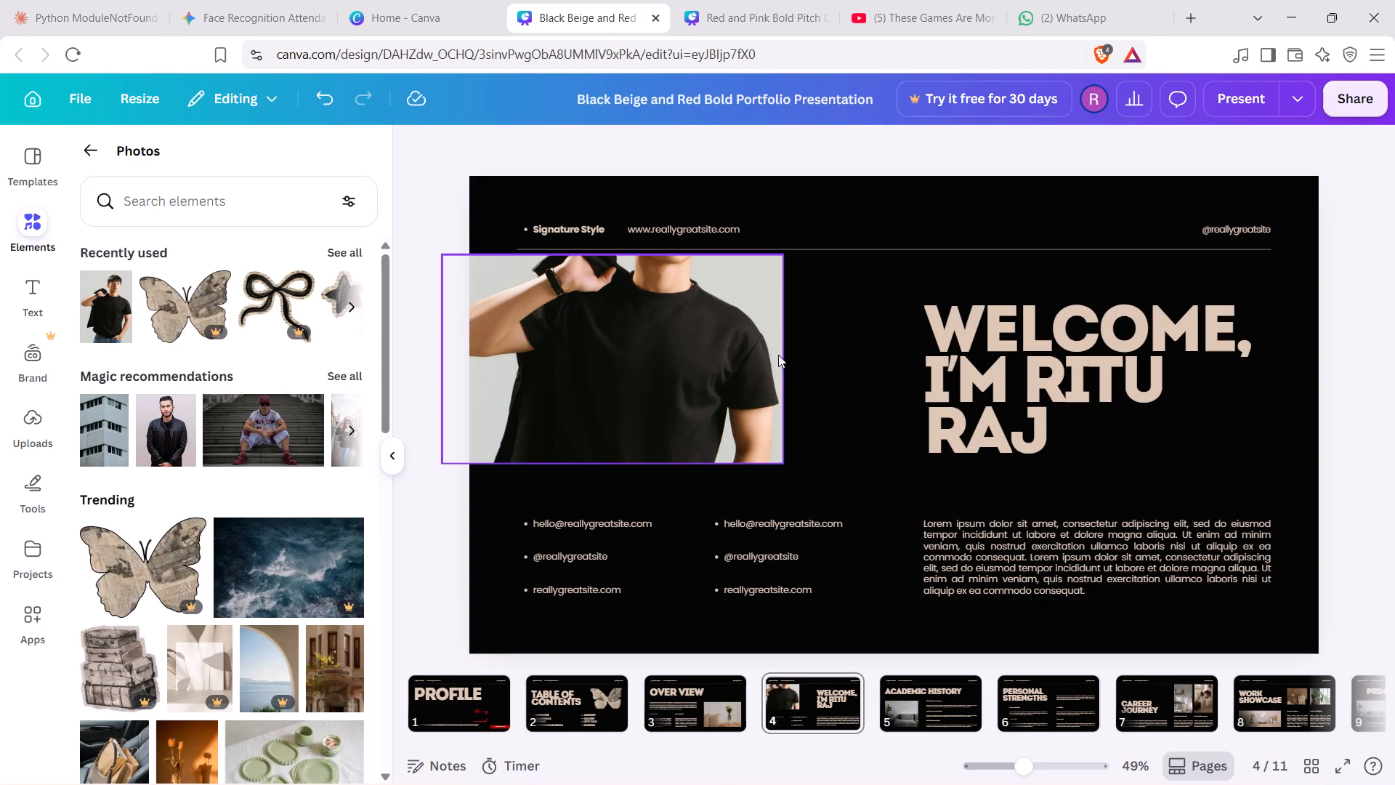
Move the thin divider line below the page 4 header slightly lower.
left_click_drag(635, 252, 638, 262)
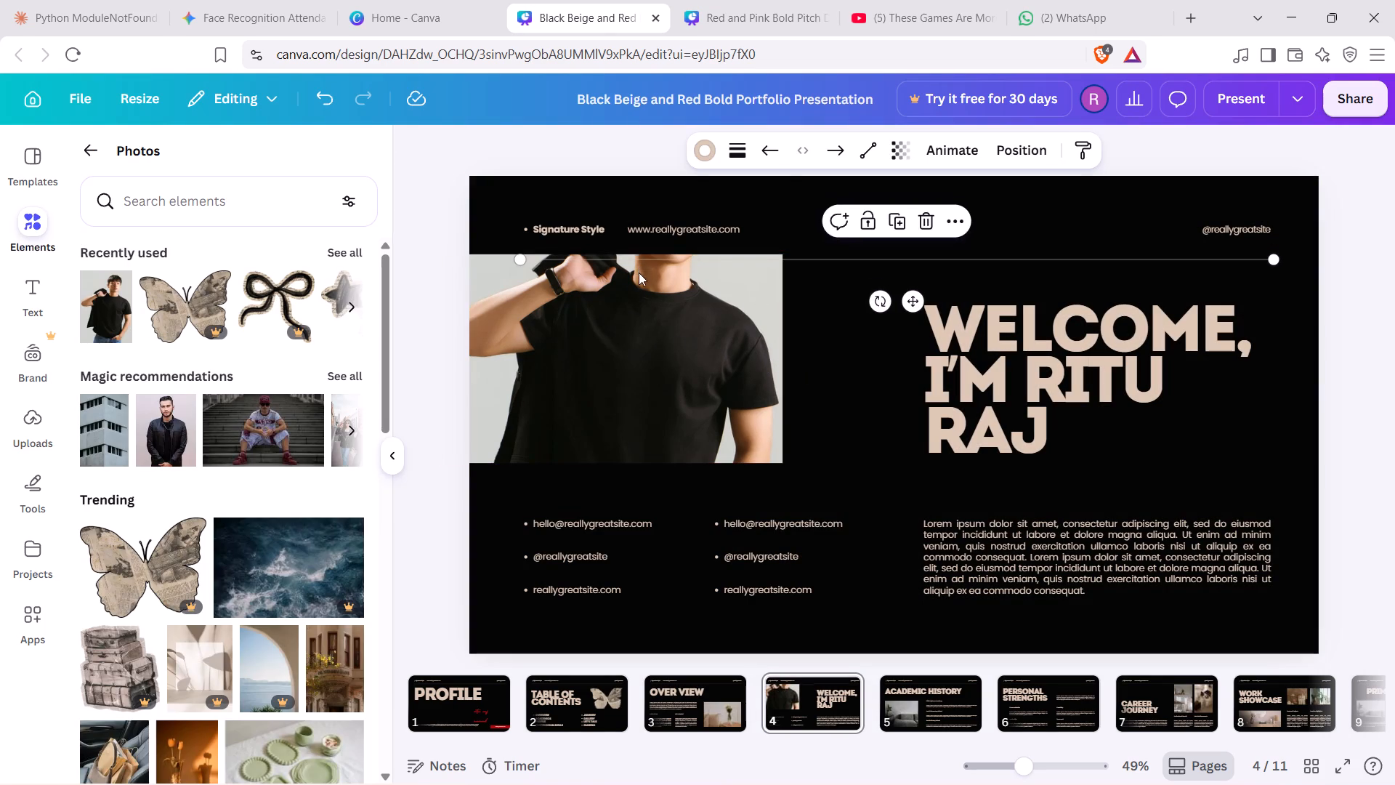
Bring the photo frame fully onto page 4 and resize it to fit between the divider line and the contact details.
left_click_drag(638, 296, 702, 369)
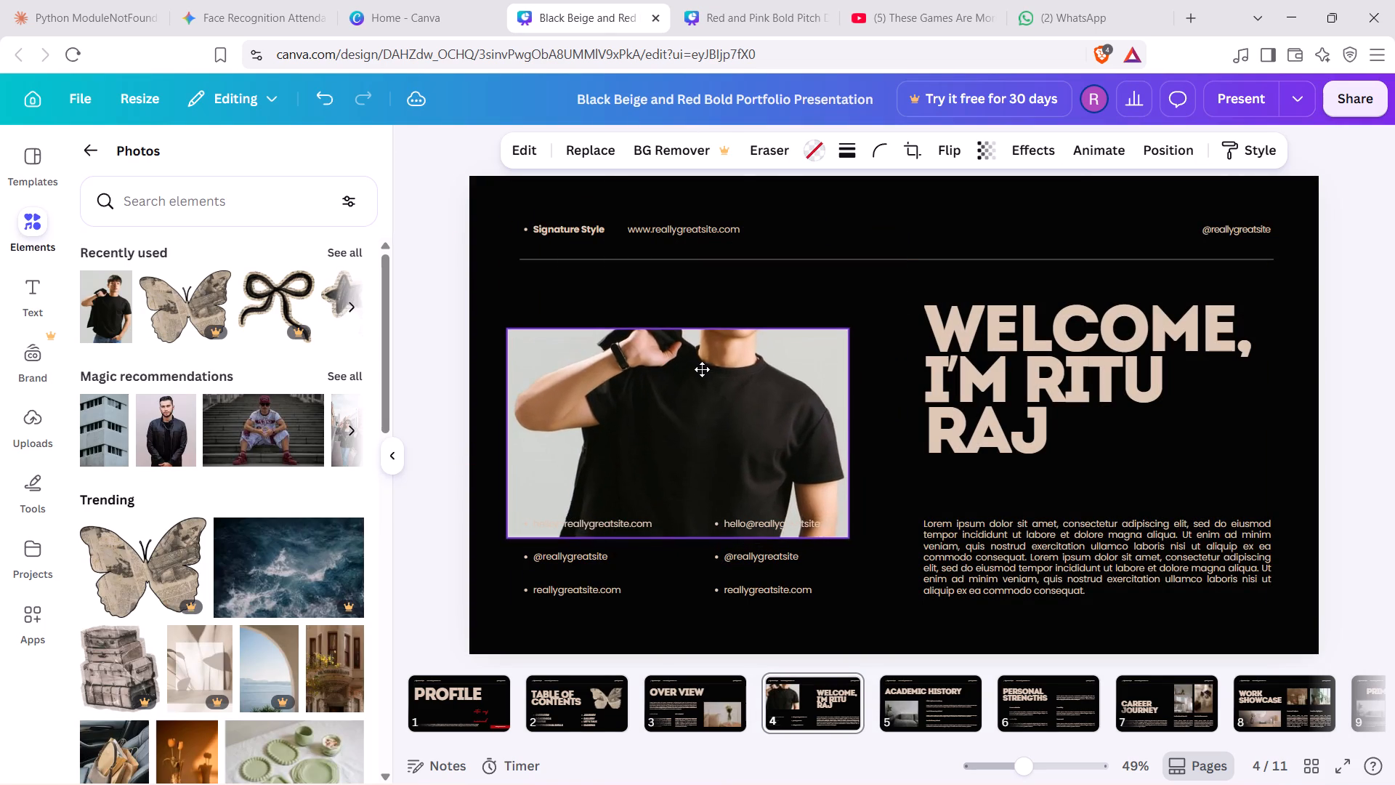
left_click_drag(702, 369, 700, 367)
left_click_drag(677, 326, 667, 263)
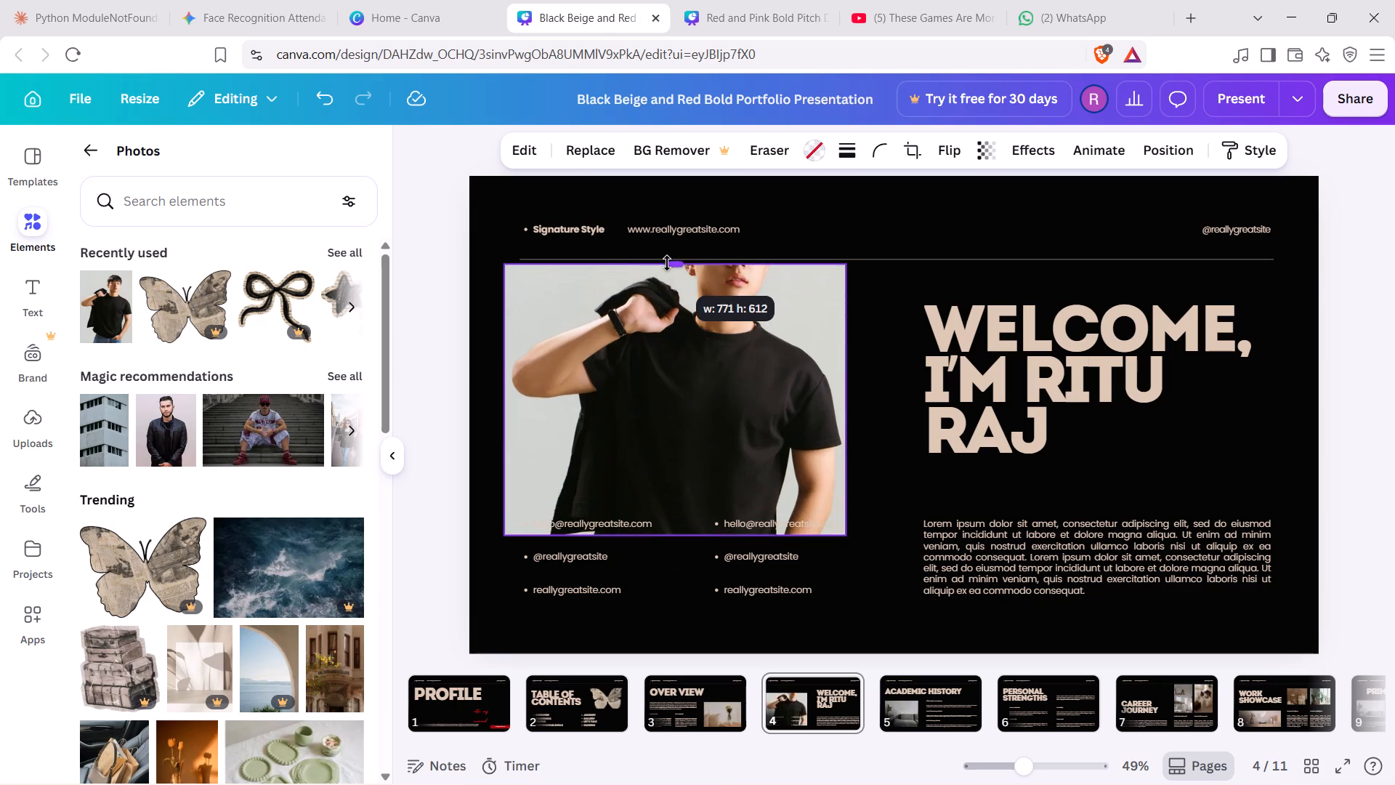
left_click_drag(667, 263, 665, 251)
left_click_drag(679, 533, 657, 475)
left_click_drag(668, 427, 675, 467)
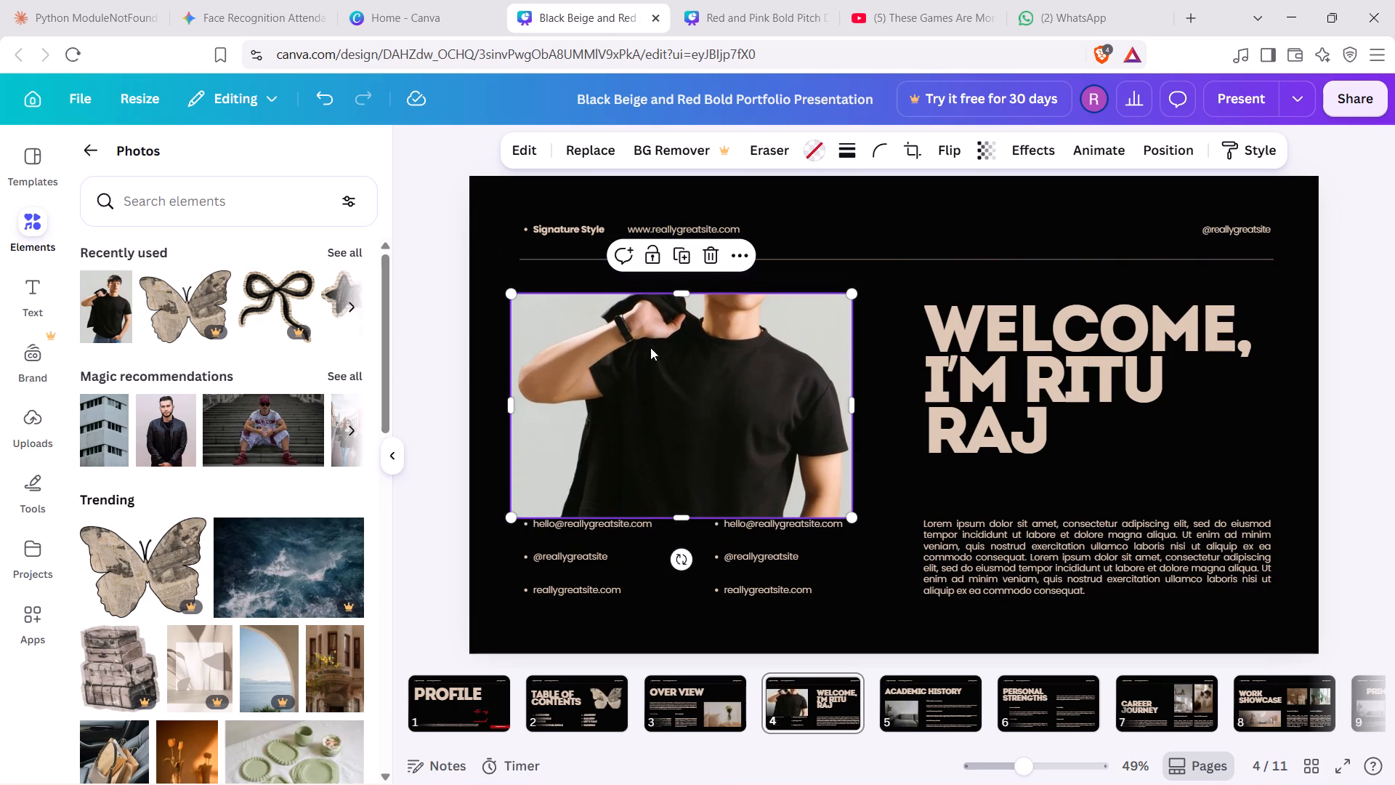
left_click_drag(678, 293, 676, 251)
left_click_drag(682, 518, 671, 466)
left_click_drag(687, 392, 687, 424)
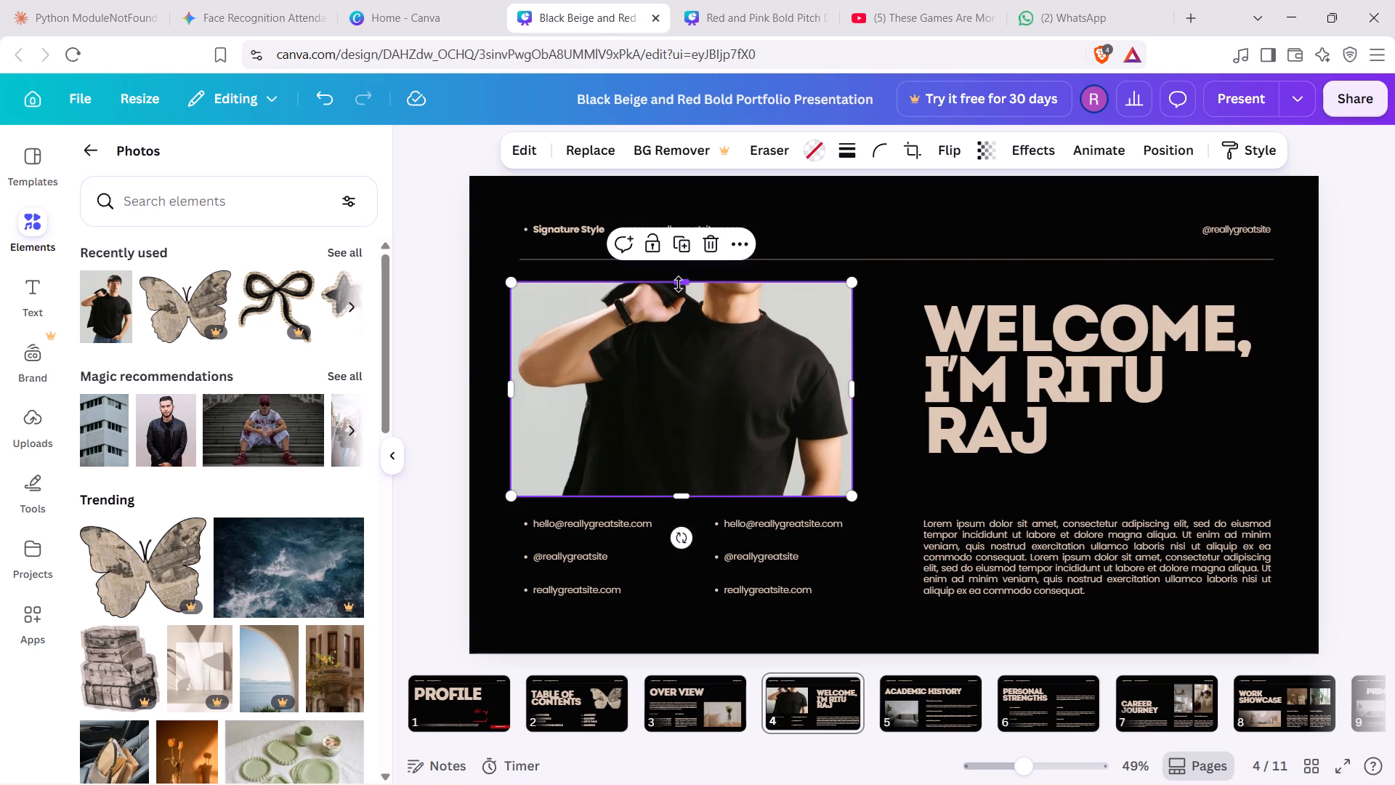
Stretch the photo frame taller to include the man's face and place it just below the divider line.
left_click_drag(681, 284, 657, 210)
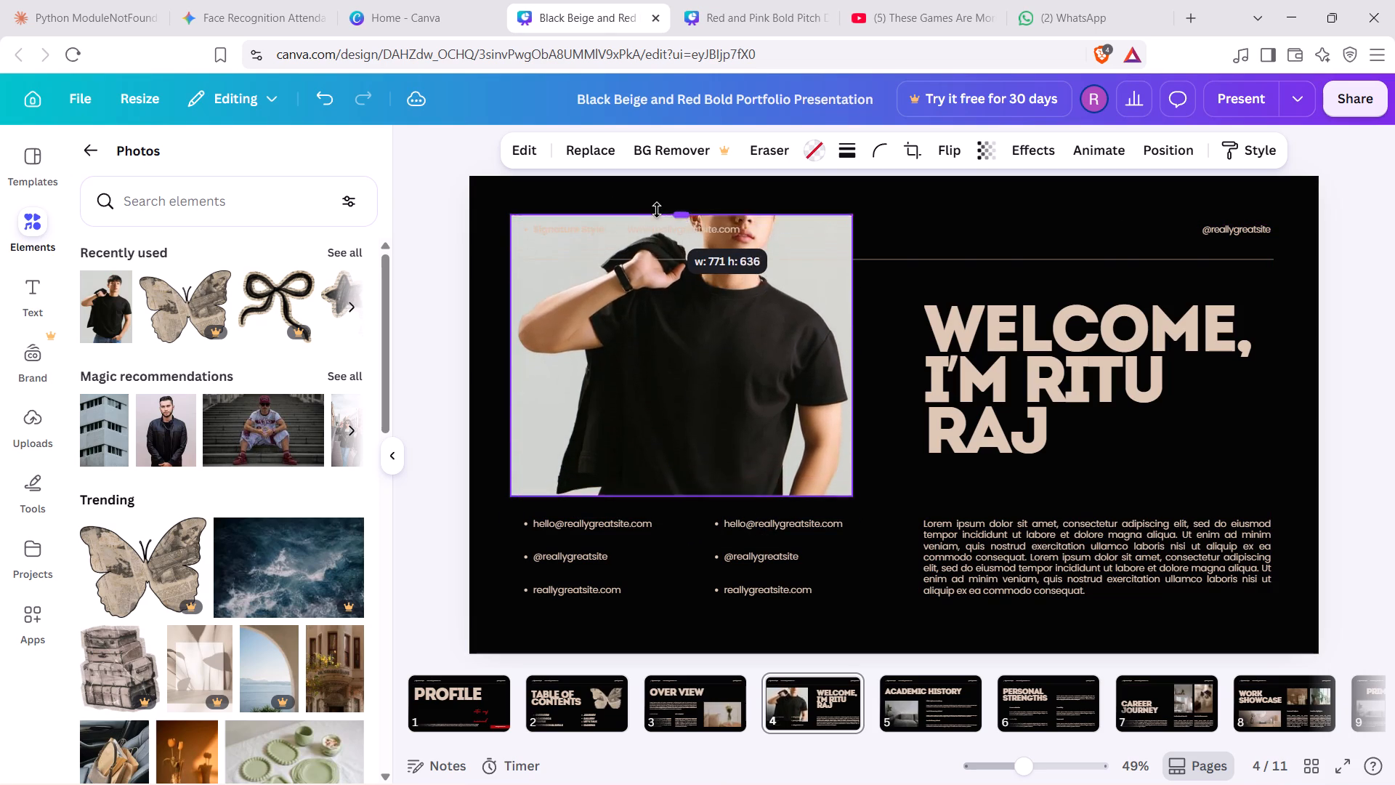
left_click_drag(657, 210, 639, 145)
left_click(675, 271)
left_click_drag(667, 313, 667, 315)
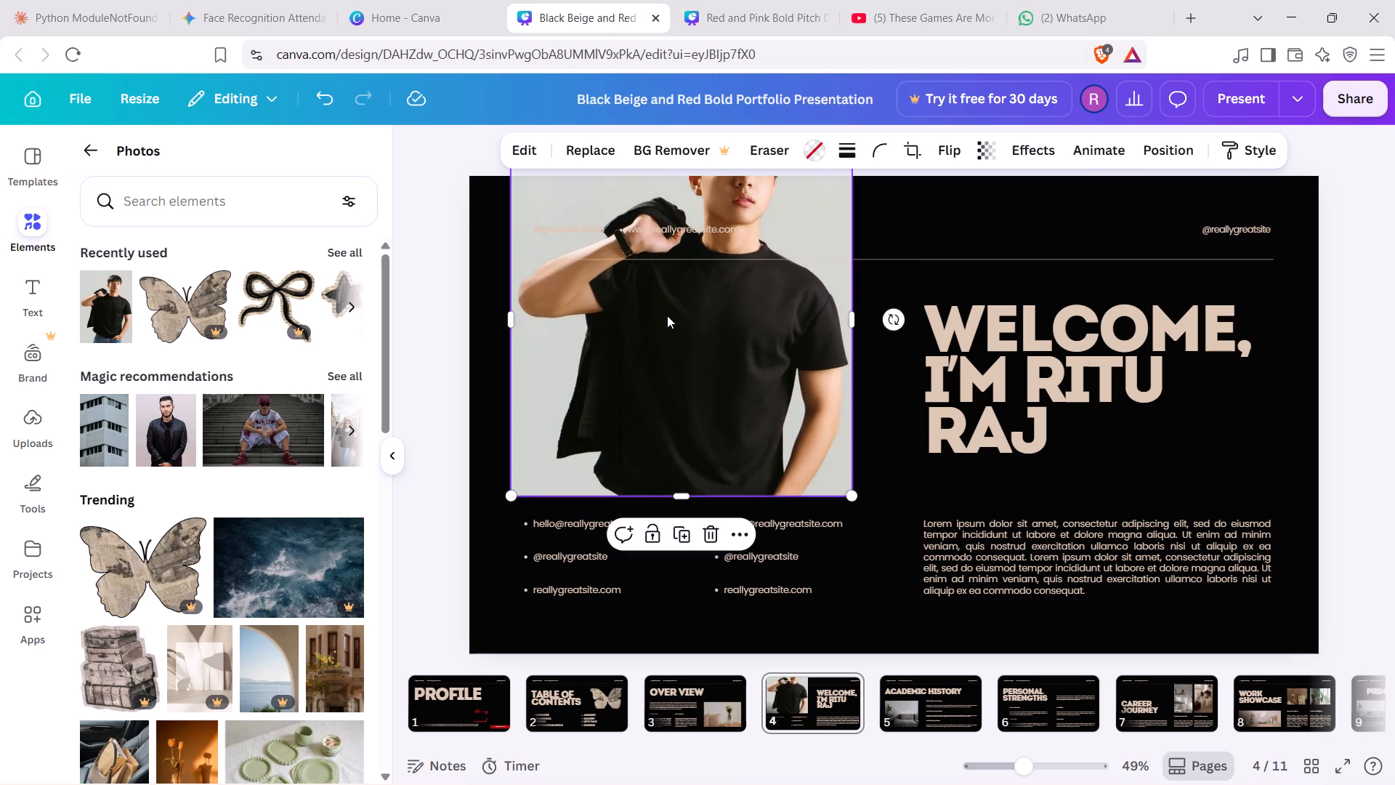
left_click_drag(667, 315, 651, 441)
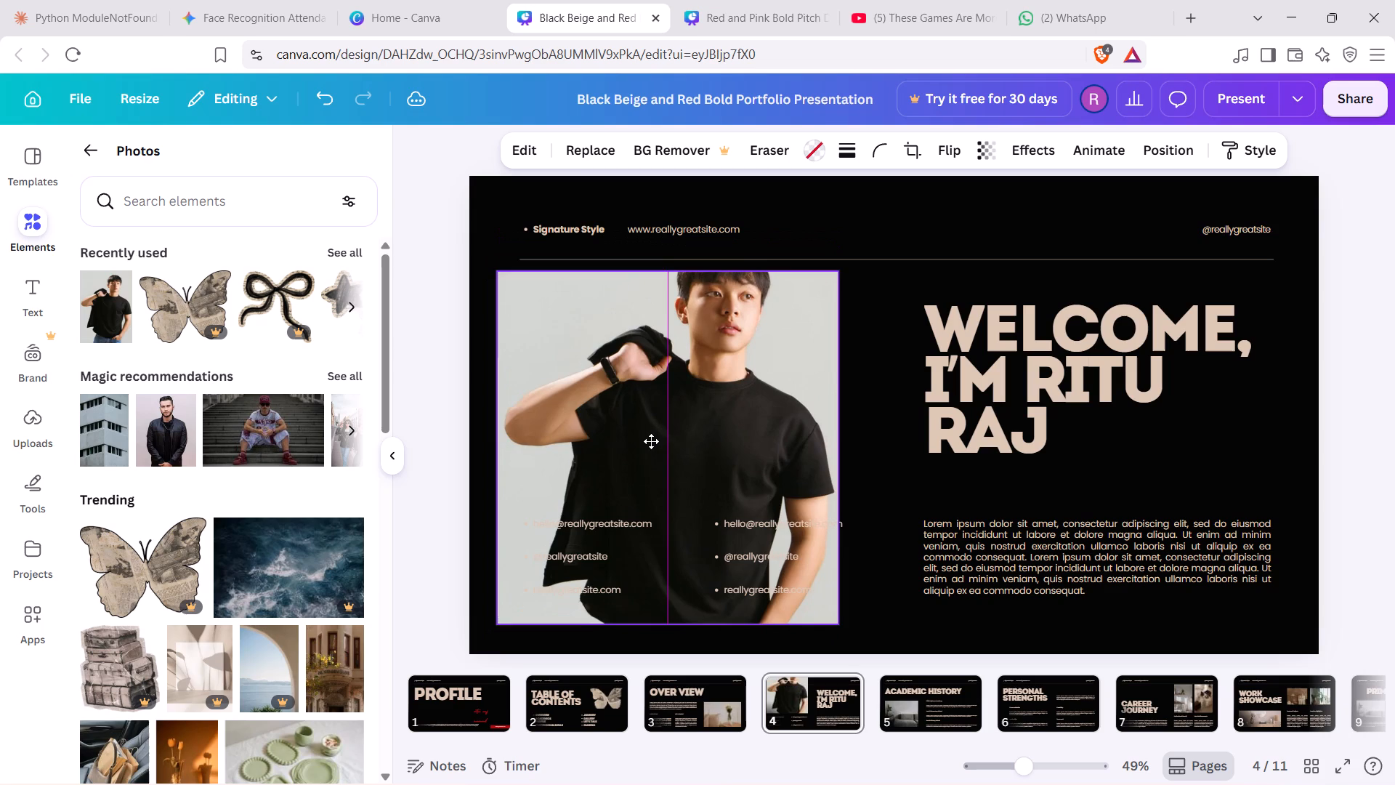
left_click_drag(651, 441, 654, 446)
double_click(750, 515)
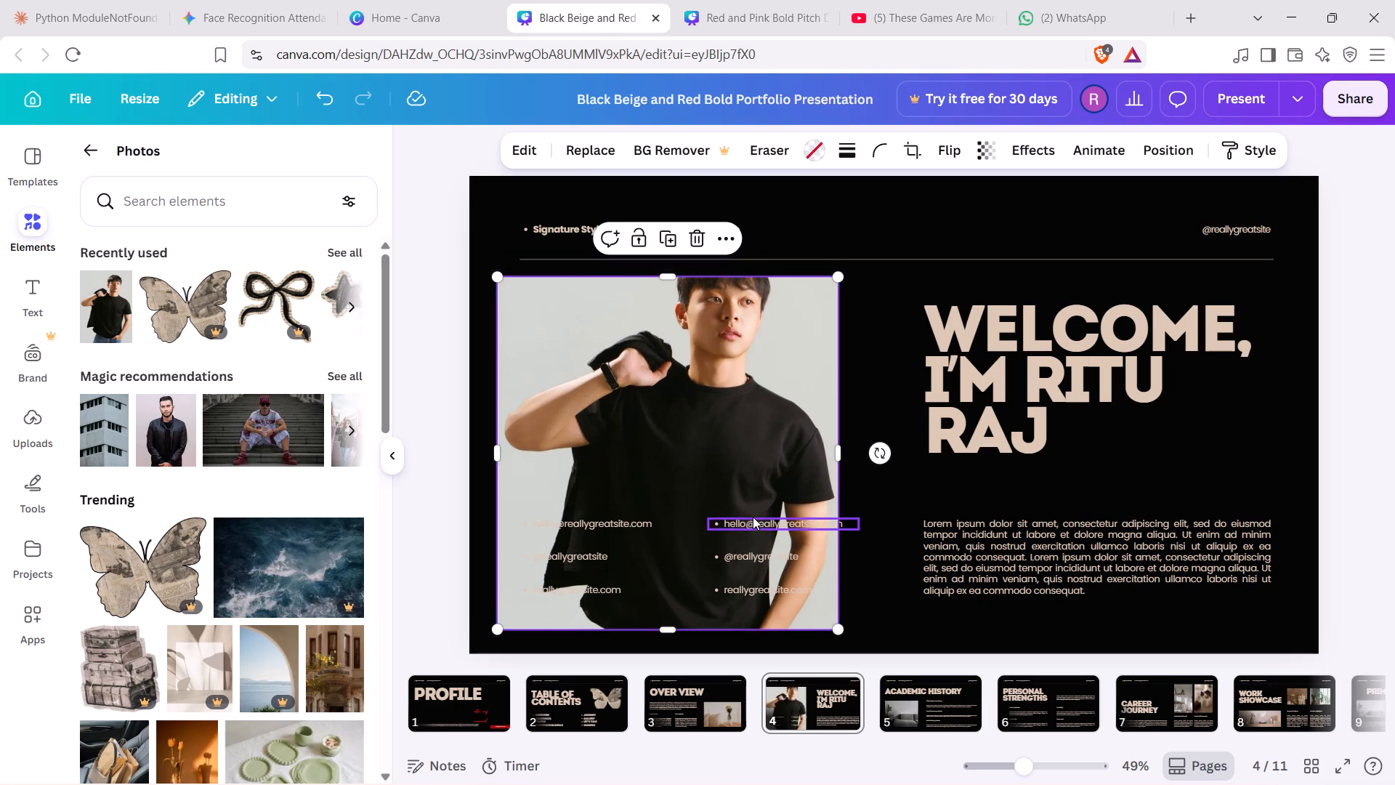
left_click(800, 472)
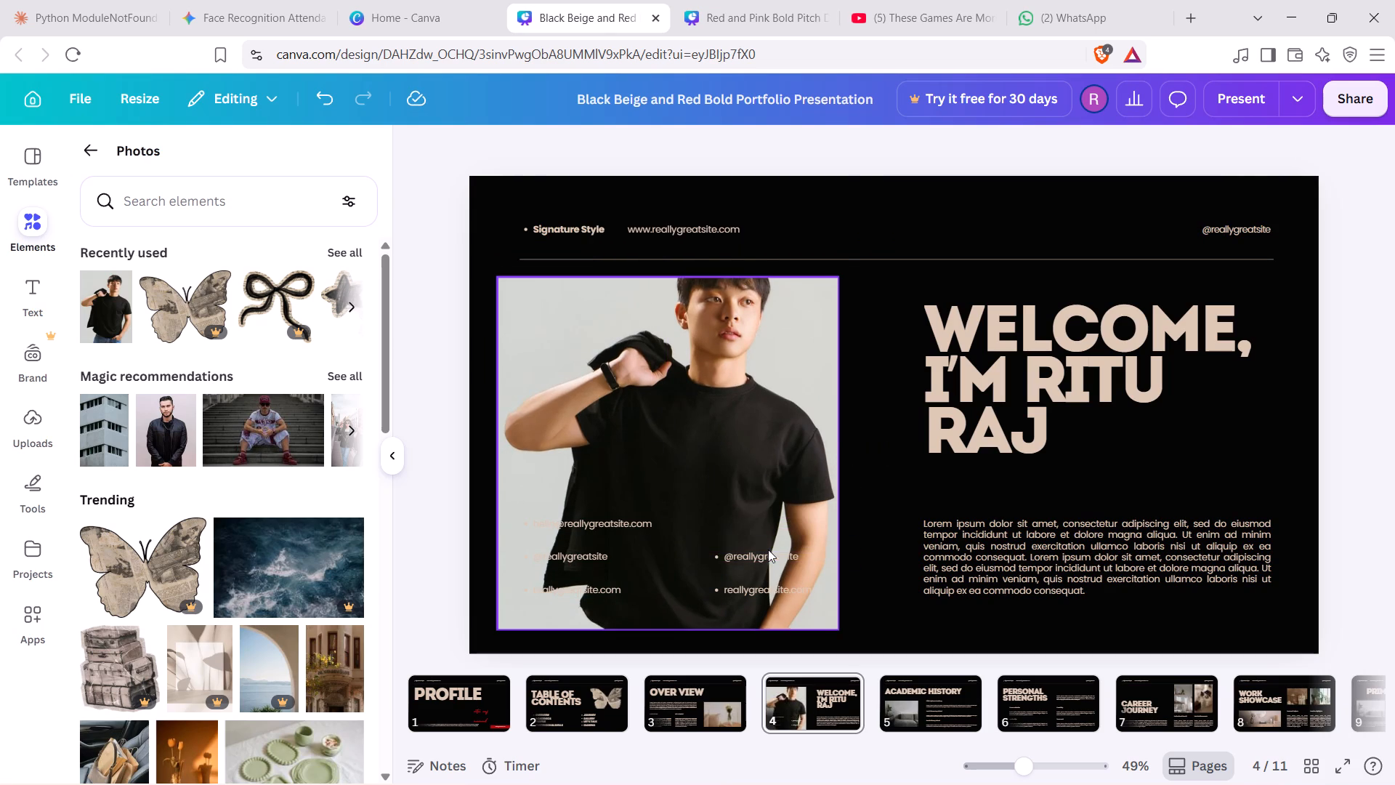
left_click(768, 549)
left_click(767, 552)
left_click(804, 509)
double_click(770, 579)
double_click(751, 554)
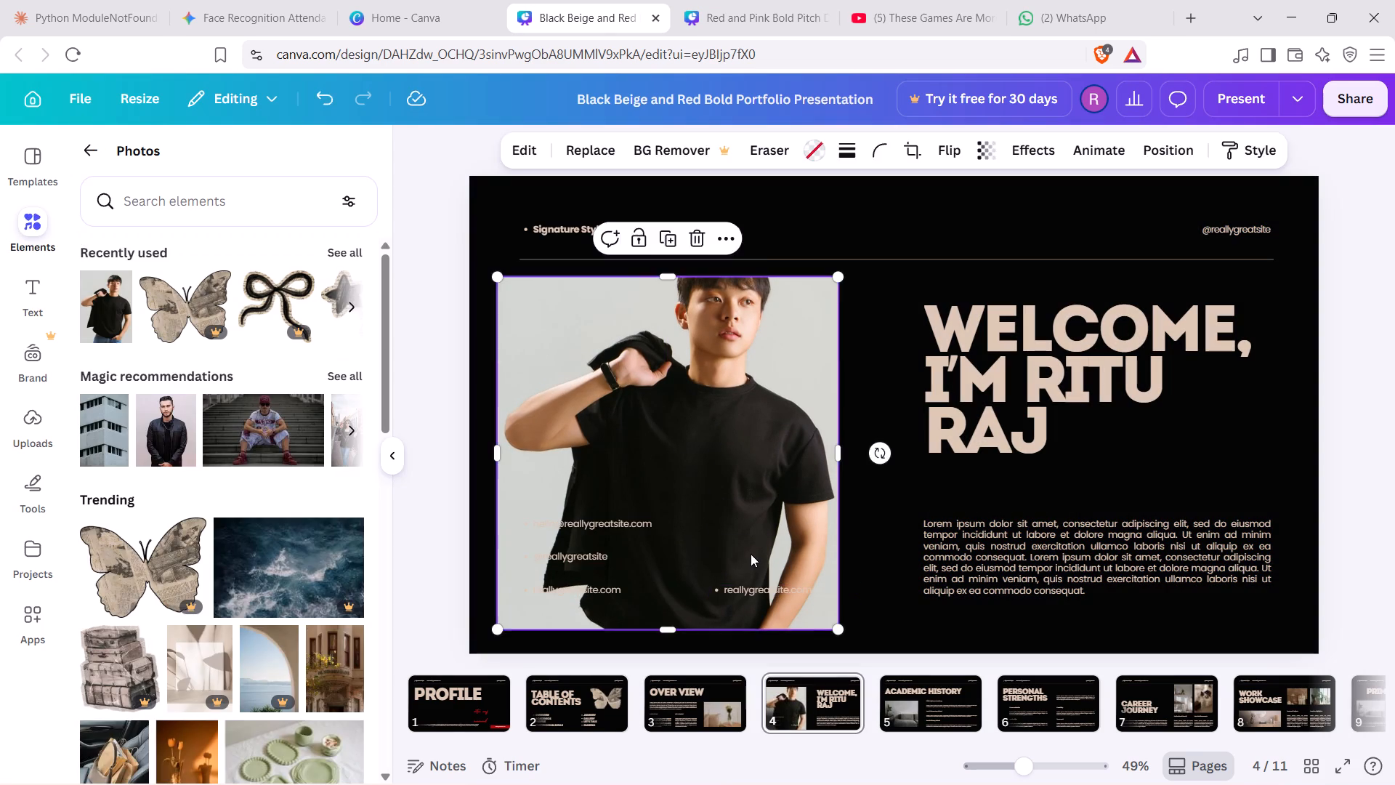
left_click(759, 579)
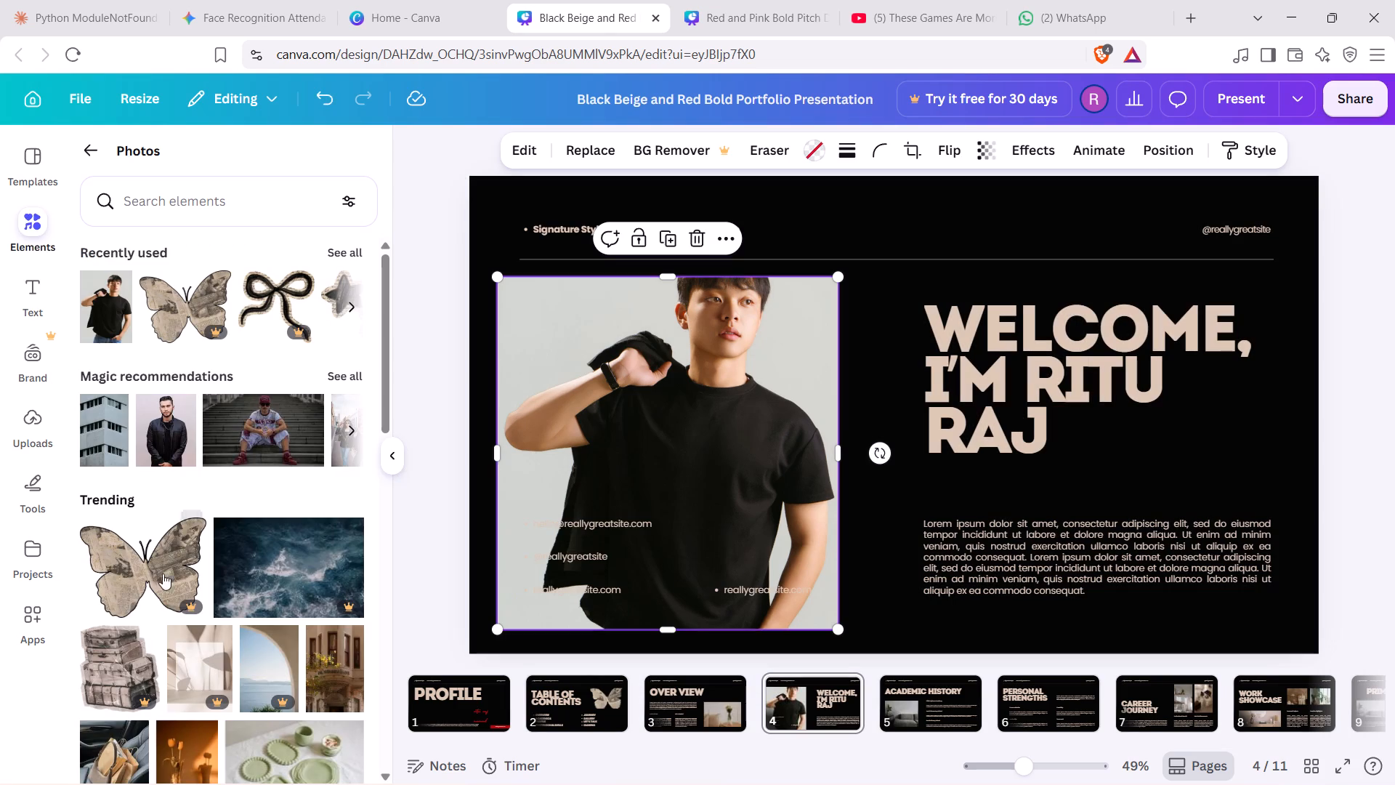
Replace the photo in the page 4 frame with the recommended photo of the man in a maroon cap seated on steps.
left_click(271, 440)
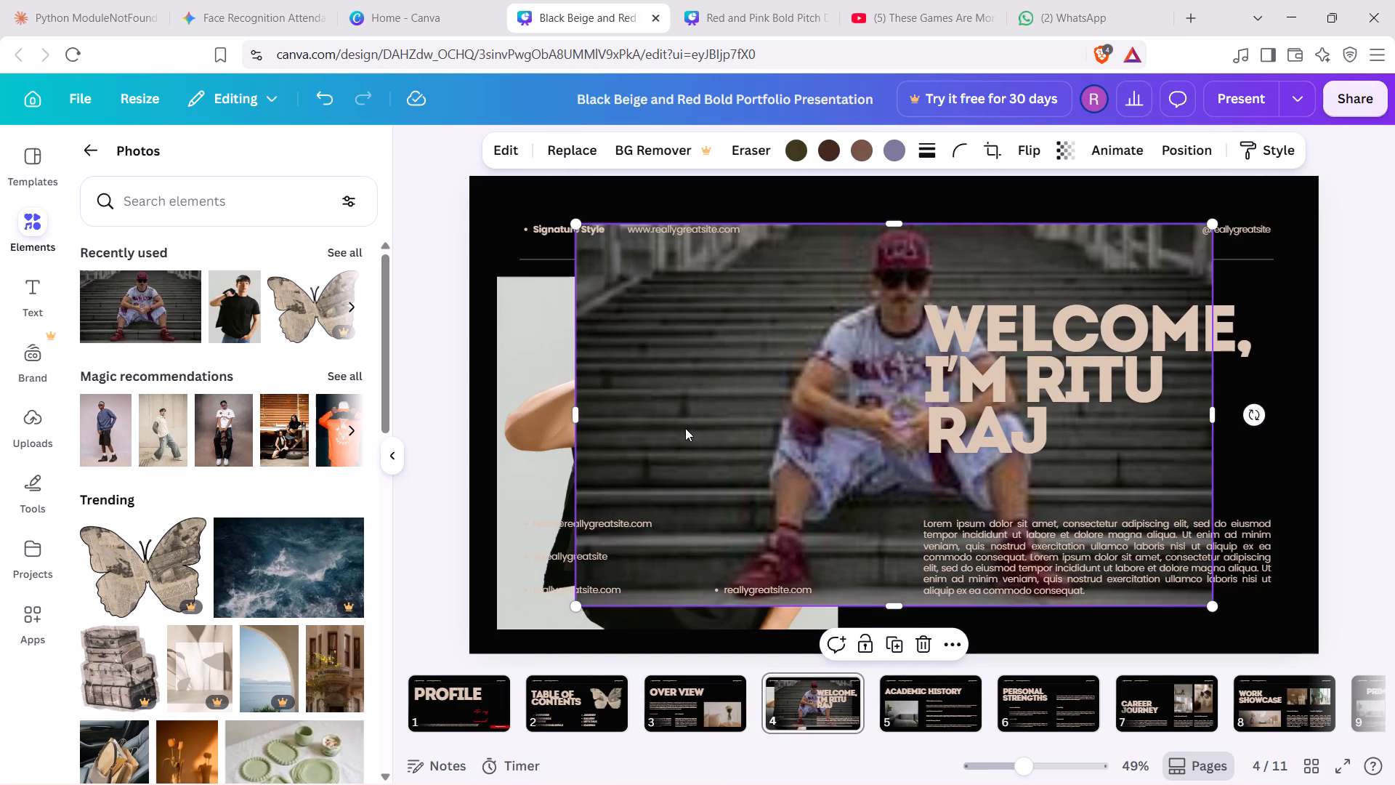
left_click_drag(681, 411, 553, 417)
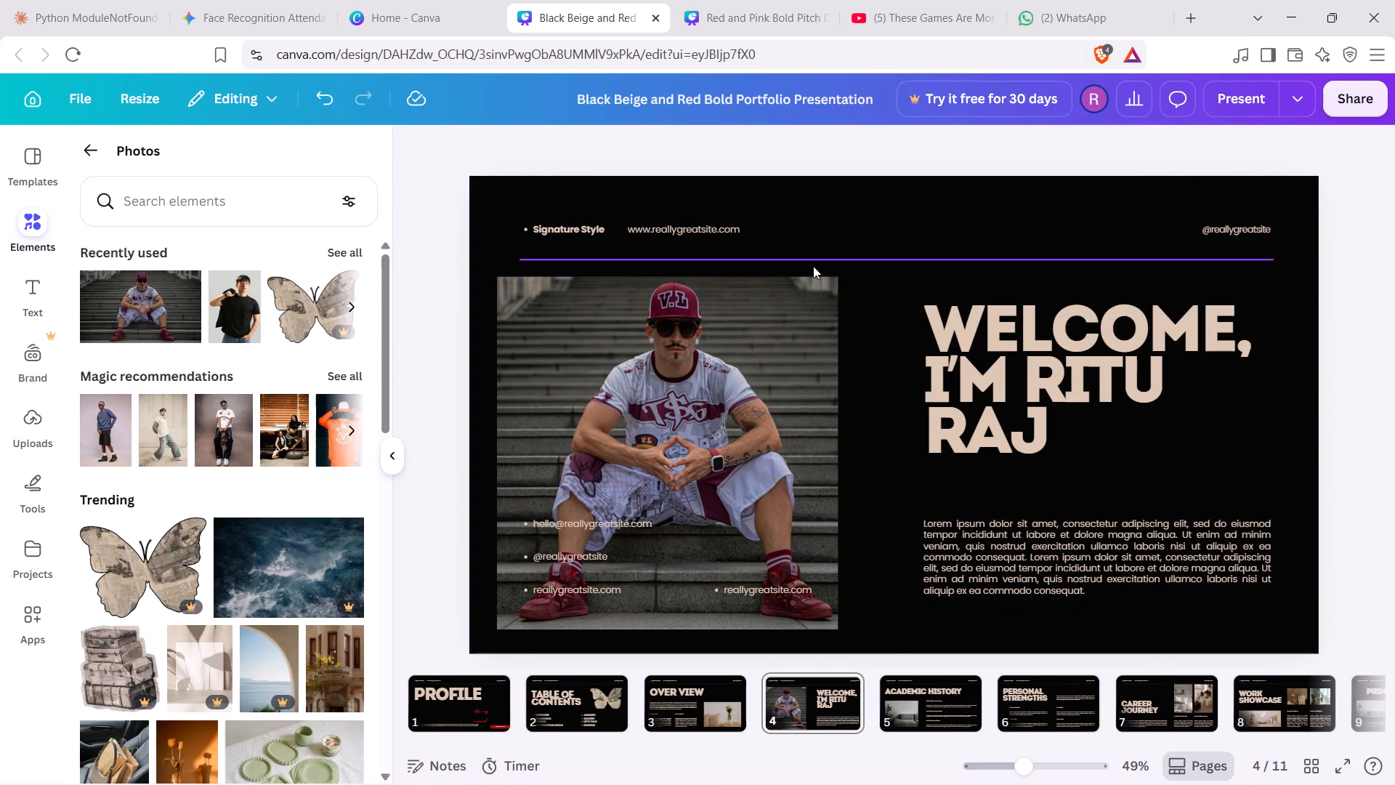
Move the photo frame upward on page 4 so its top edge overlaps the header line of text.
left_click_drag(719, 390, 705, 345)
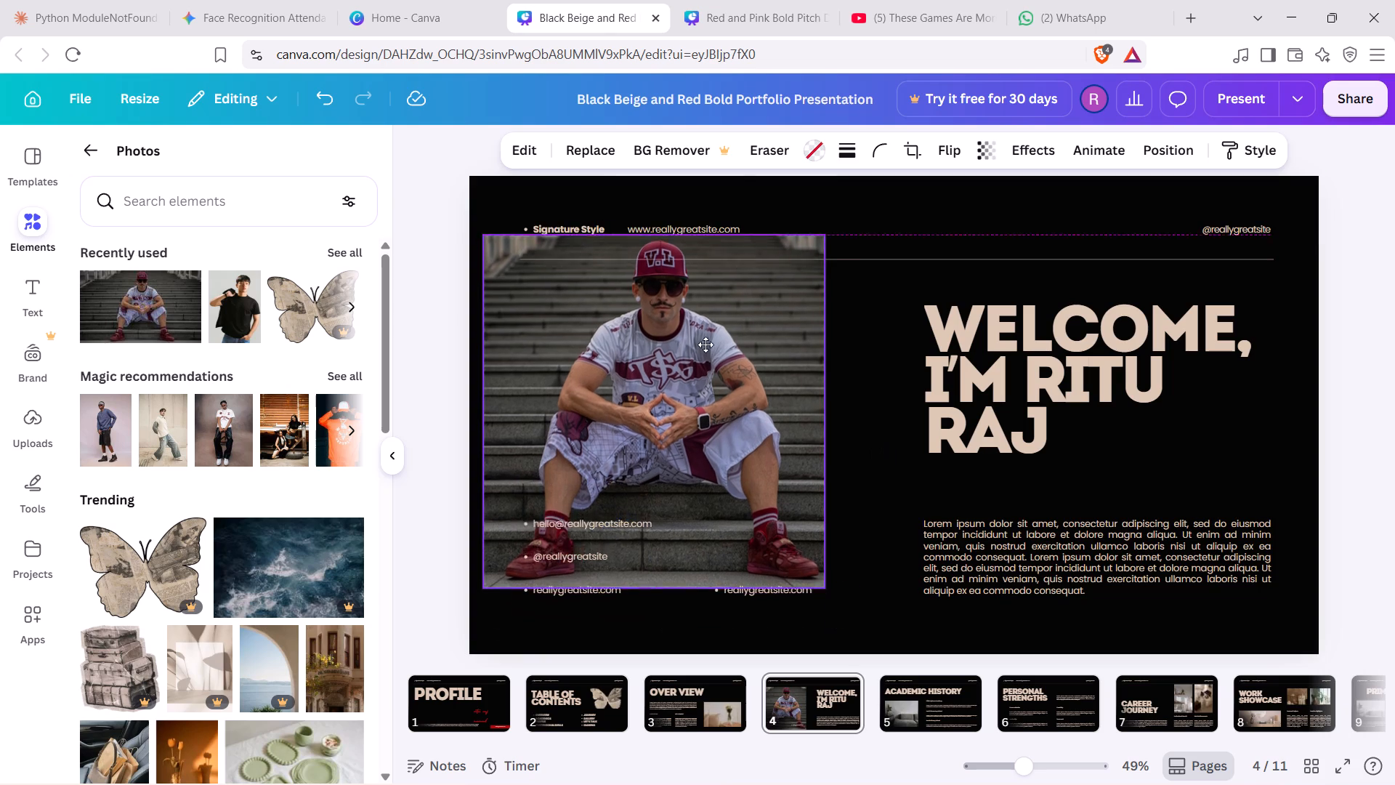
left_click_drag(705, 345, 717, 339)
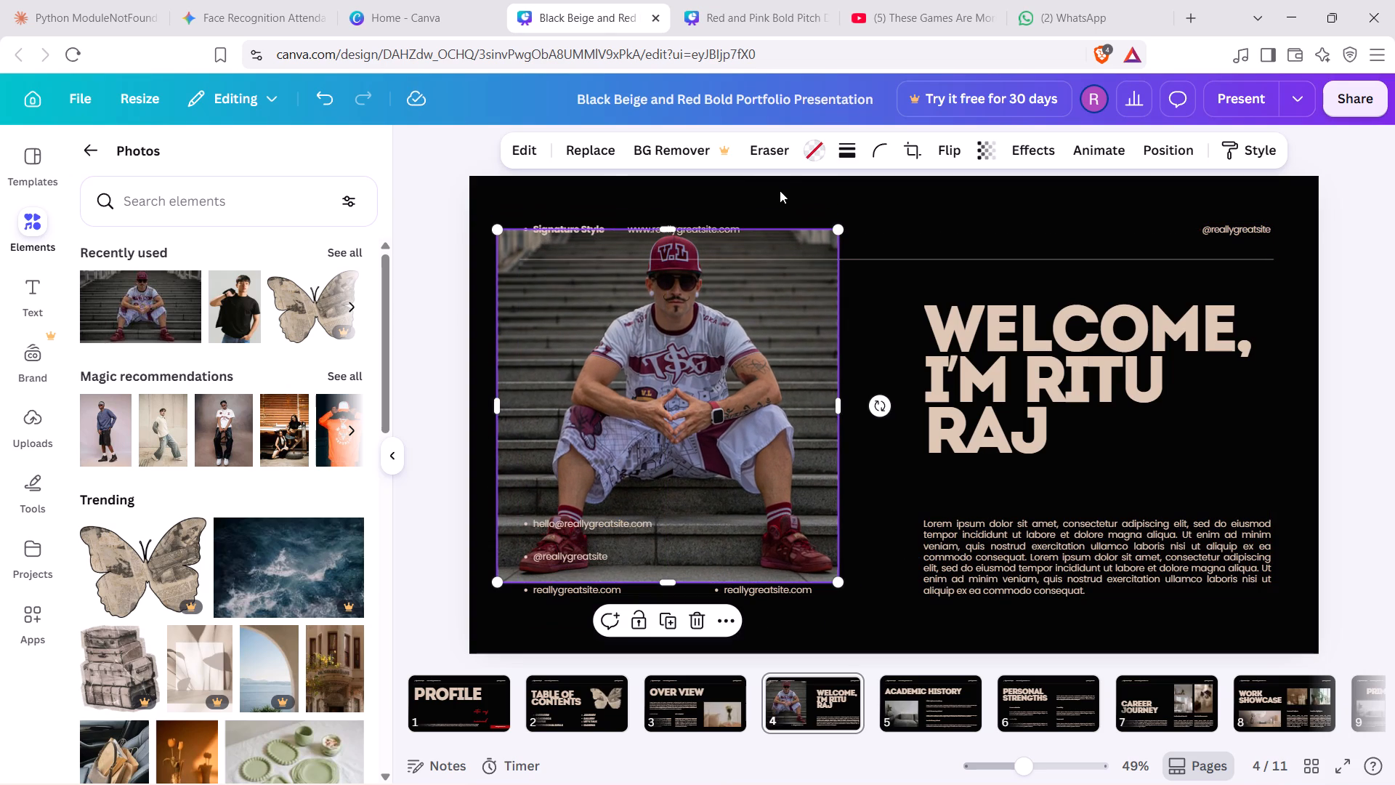
left_click(675, 226)
left_click(885, 217)
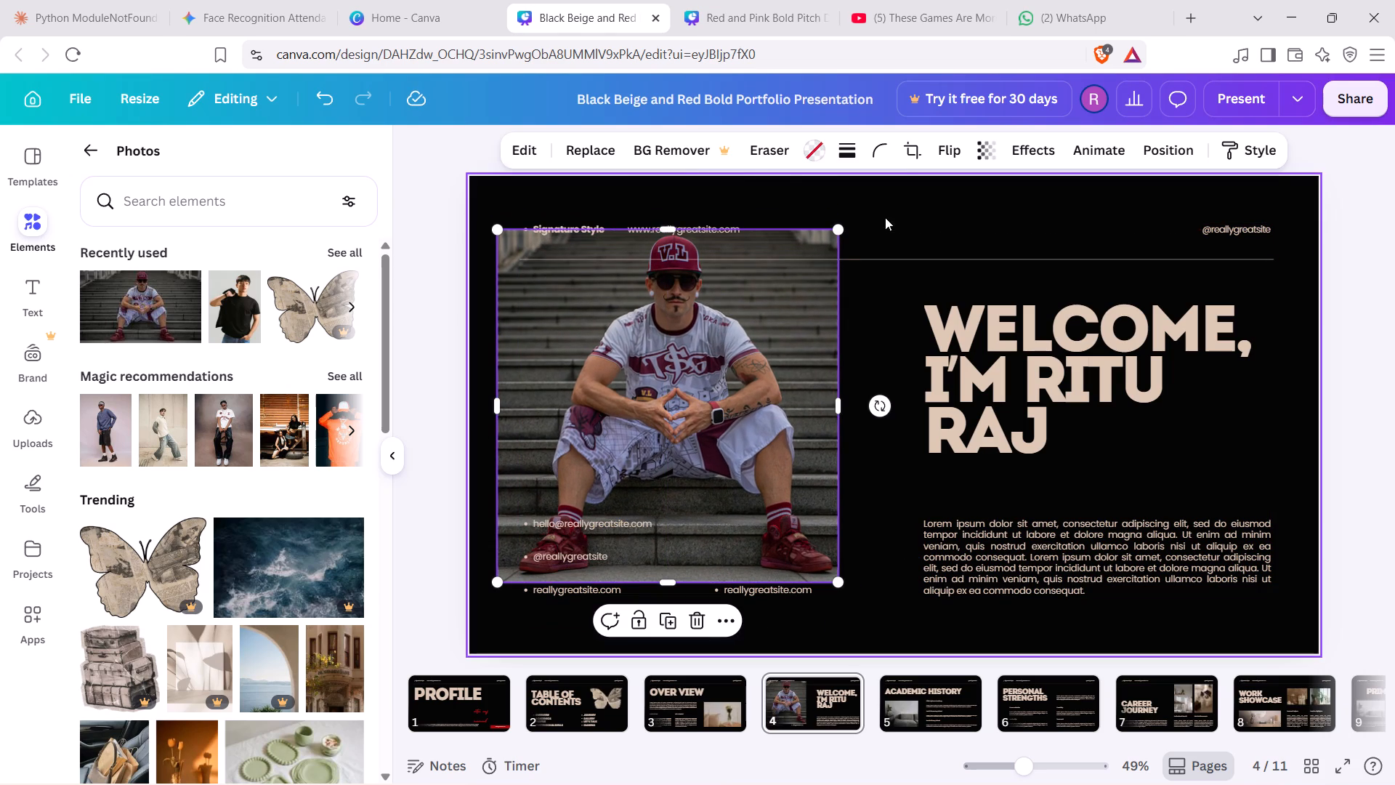
left_click_drag(730, 222, 723, 197)
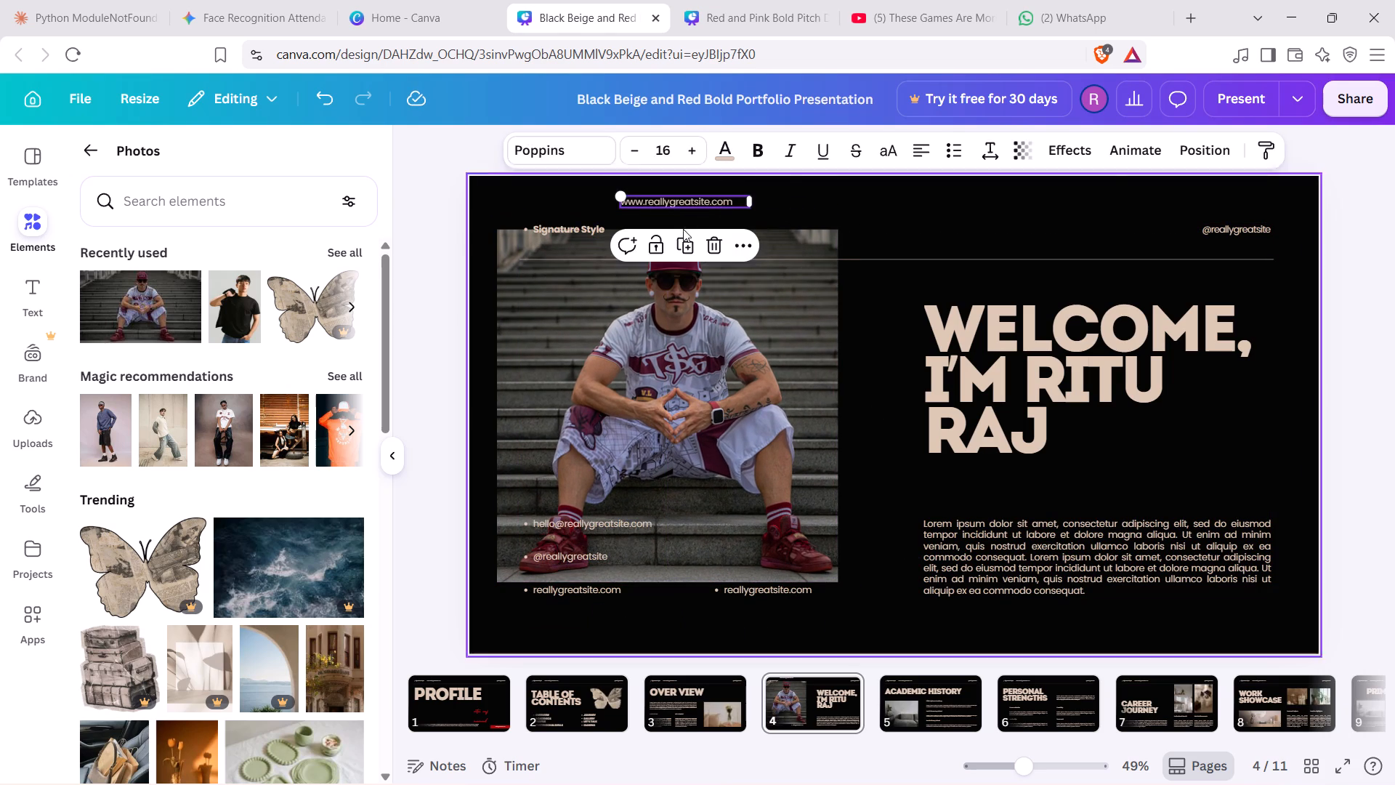
left_click_drag(565, 226, 560, 199)
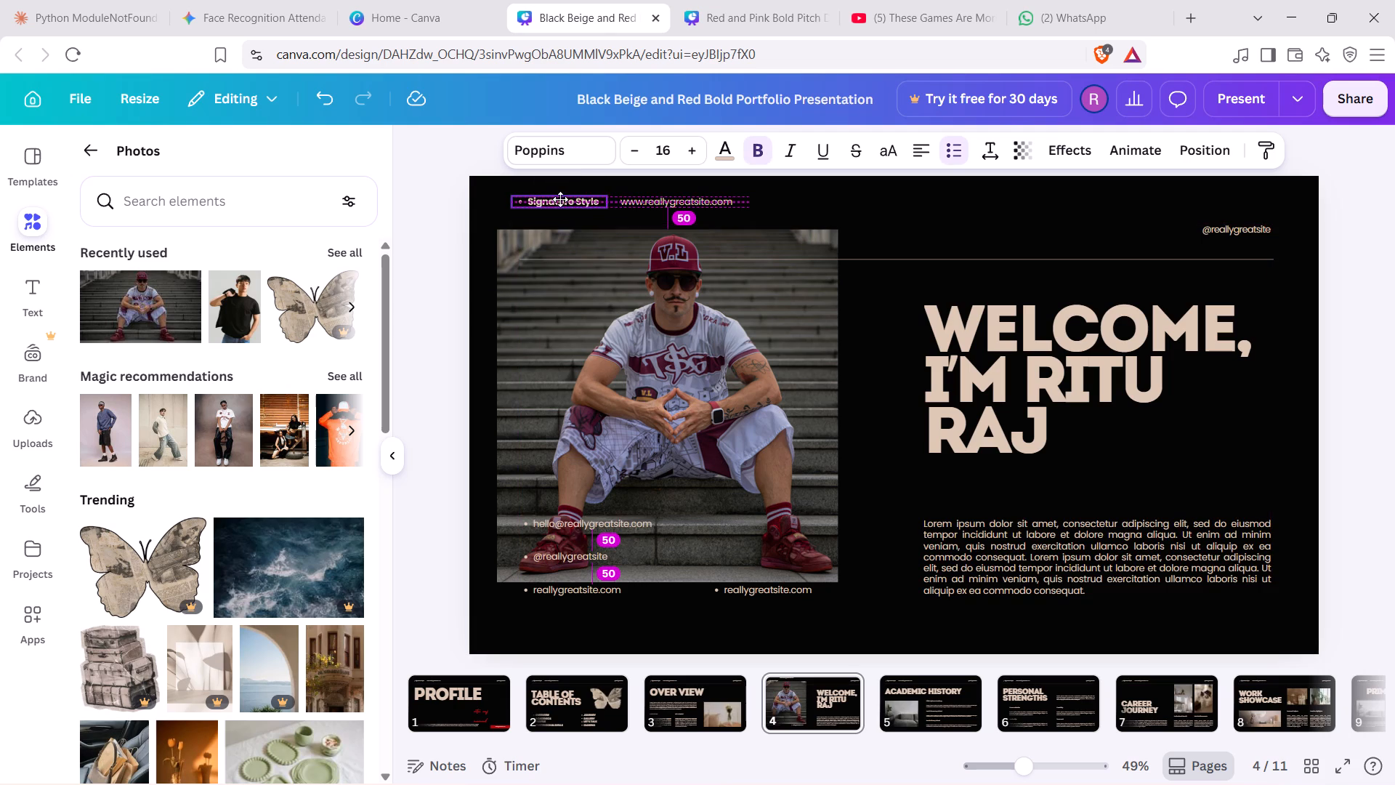
left_click_drag(560, 199, 539, 198)
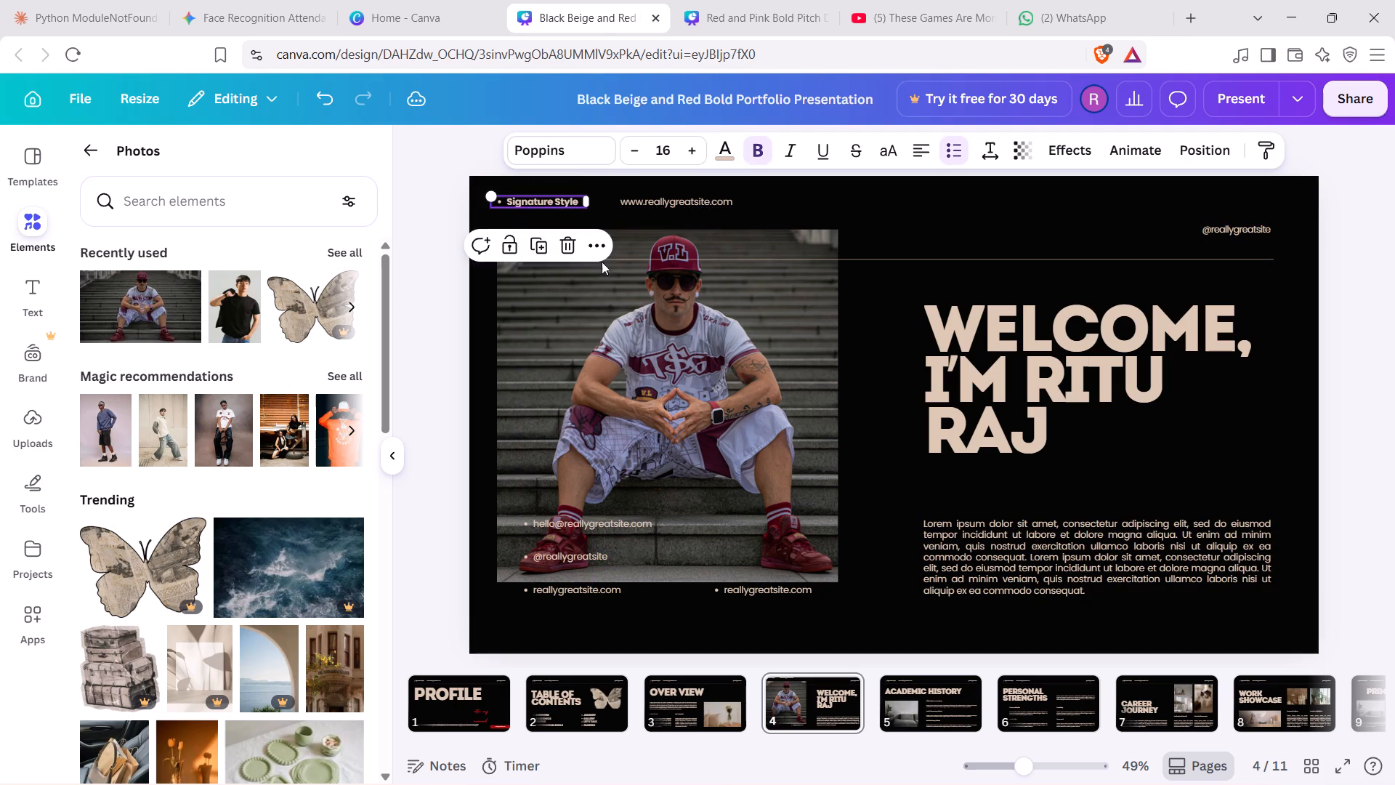
Nudge the page 4 photo slightly up and to the left so it sits just below the two header texts.
left_click_drag(666, 308, 657, 300)
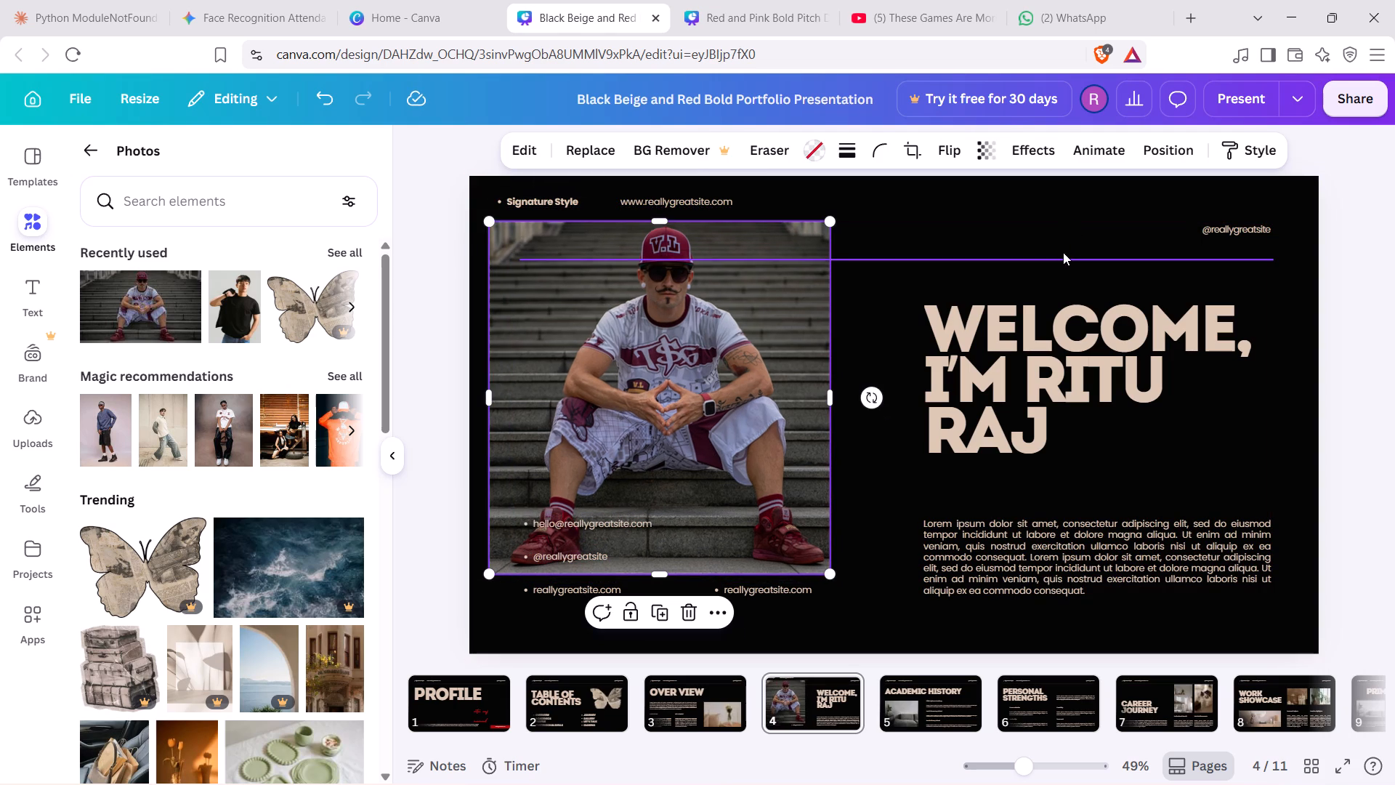
Shorten the horizontal divider line from its left end to a length of about 957 so it starts just right of the photo.
left_click(1063, 252)
left_click(1063, 252)
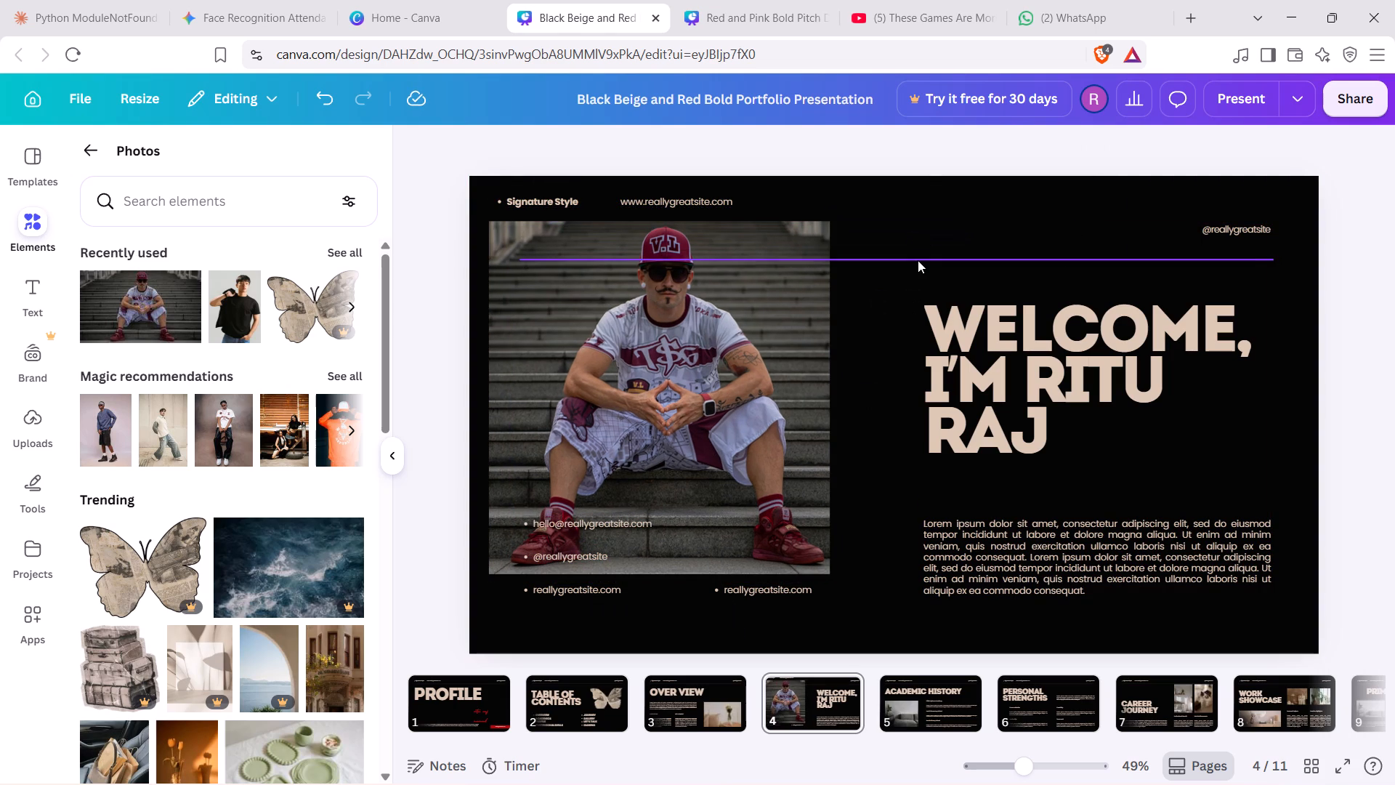
left_click(918, 260)
left_click_drag(523, 259, 854, 264)
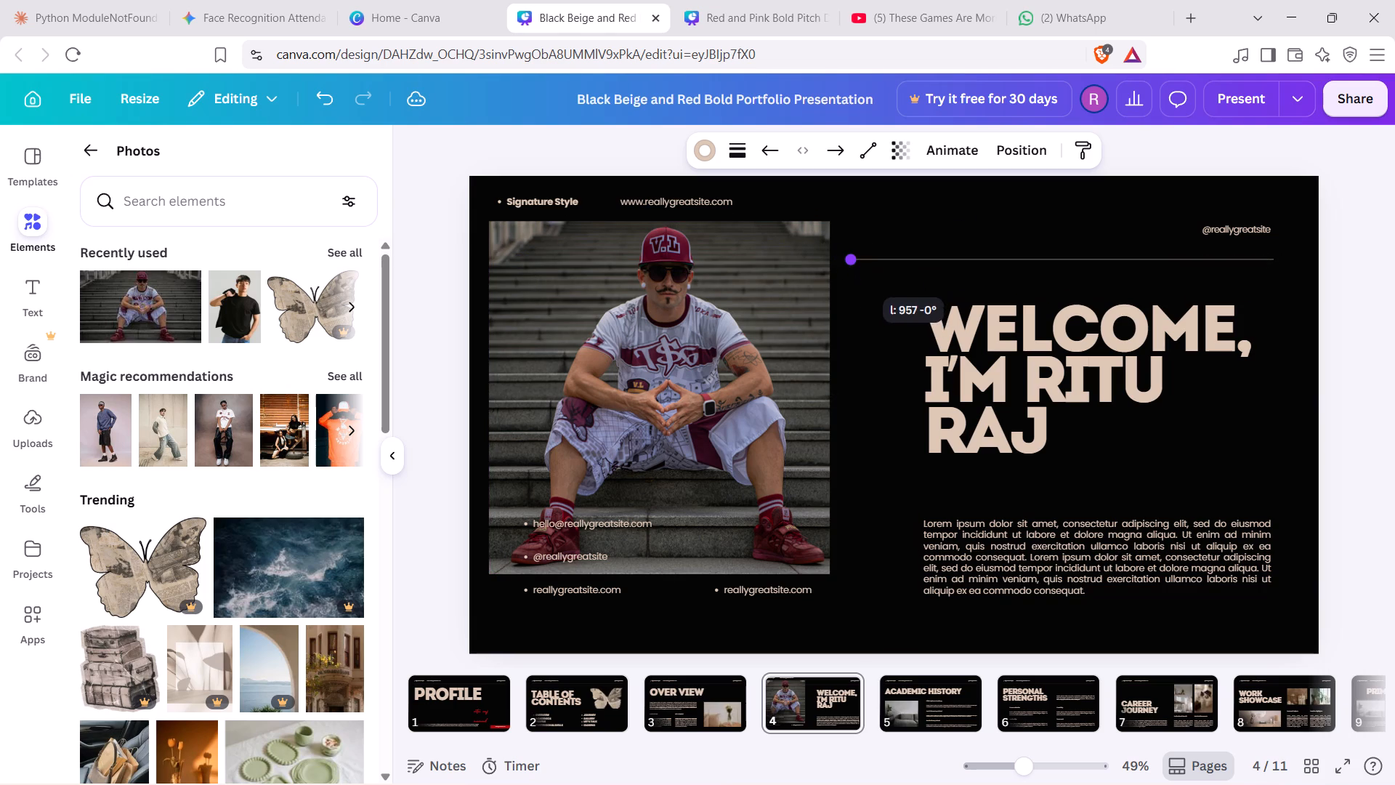
left_click_drag(854, 264, 854, 259)
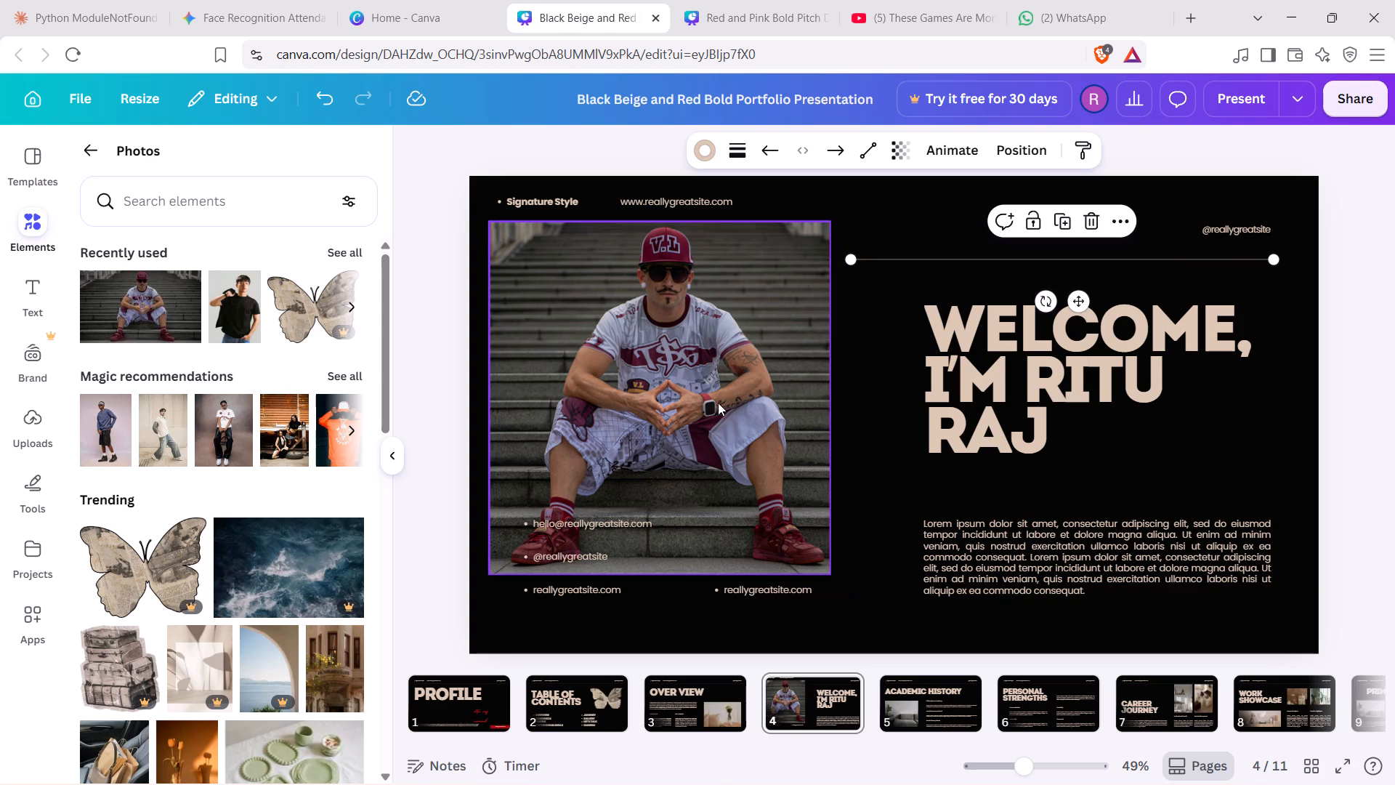
left_click_drag(642, 585, 628, 629)
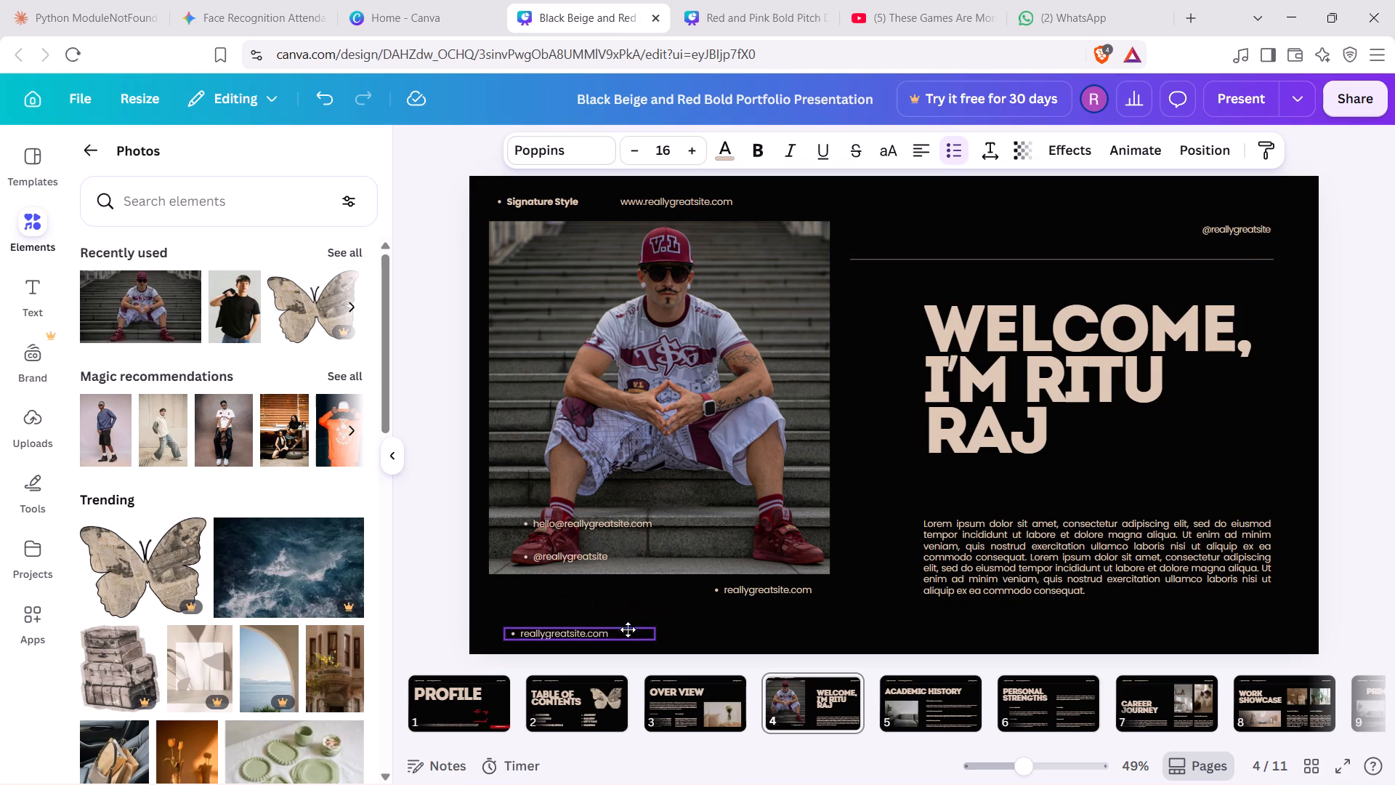
left_click_drag(628, 629, 611, 633)
left_click_drag(584, 556, 567, 593)
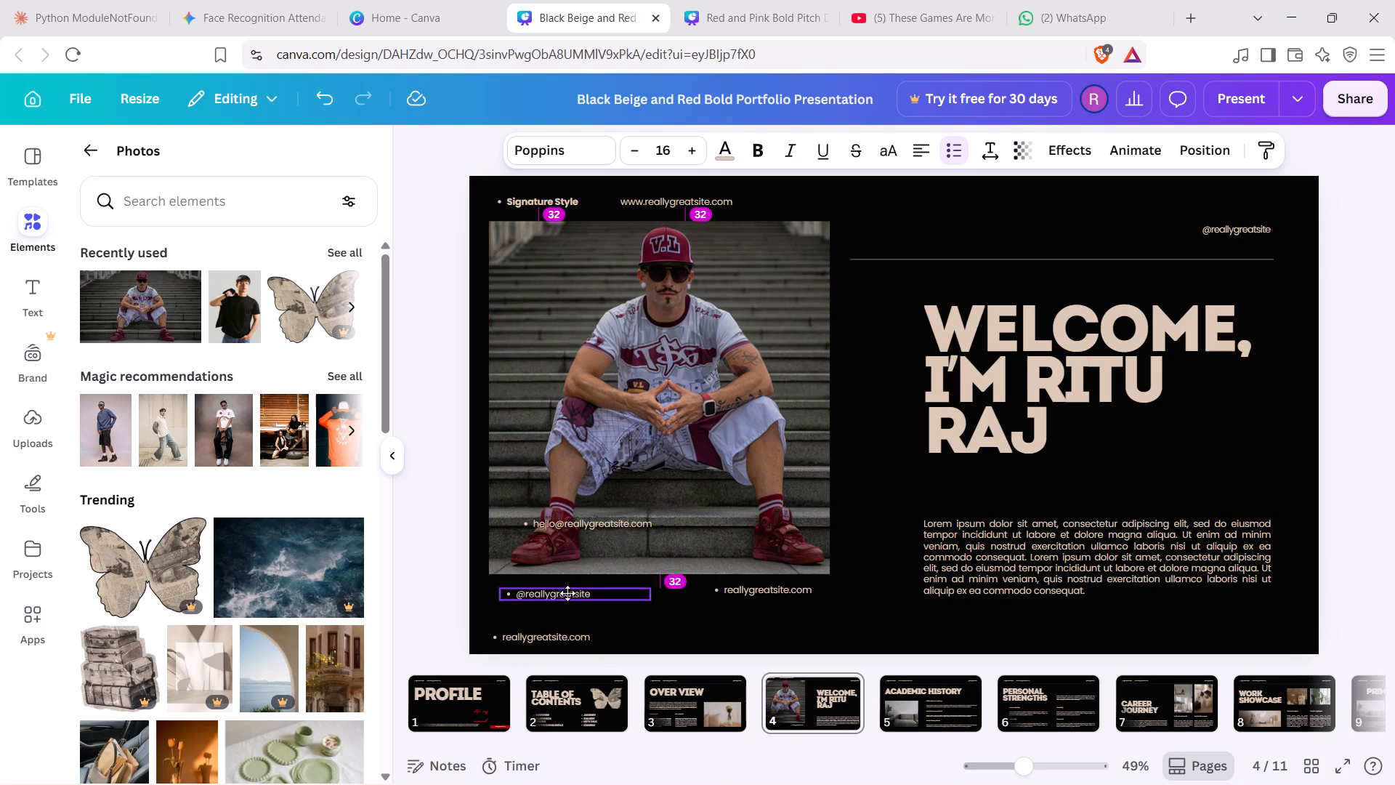
left_click_drag(567, 593, 559, 609)
left_click_drag(578, 521, 690, 629)
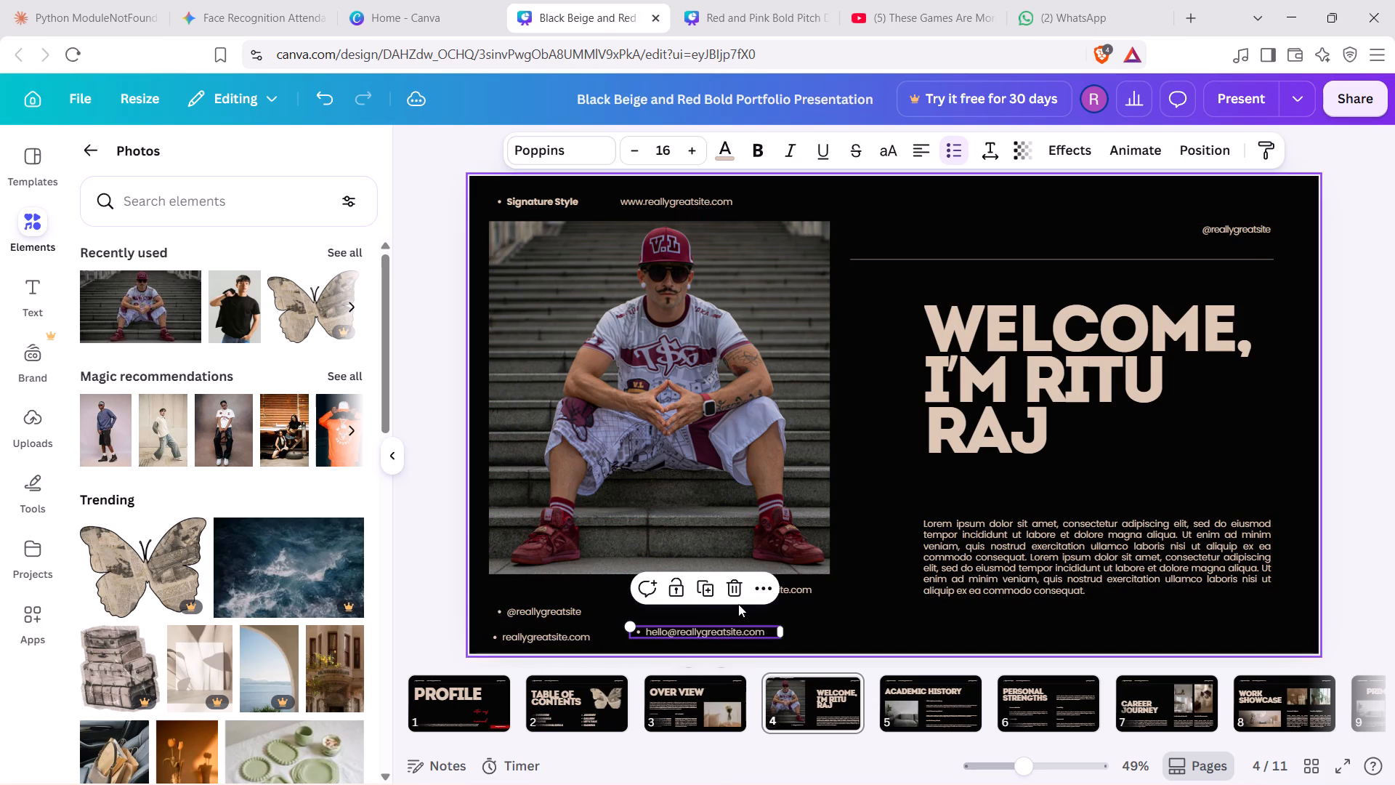
left_click_drag(806, 584, 726, 597)
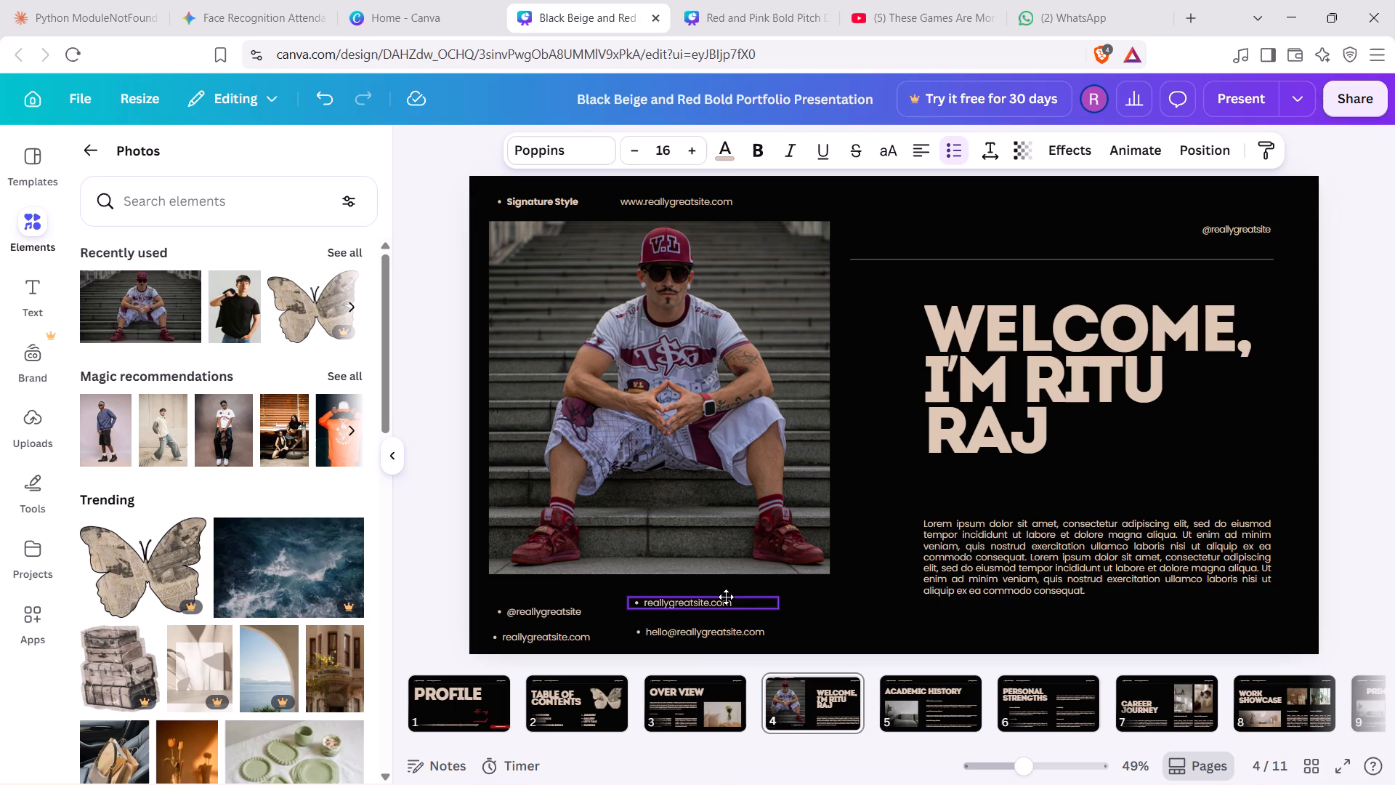
left_click_drag(726, 597, 726, 595)
left_click(858, 603)
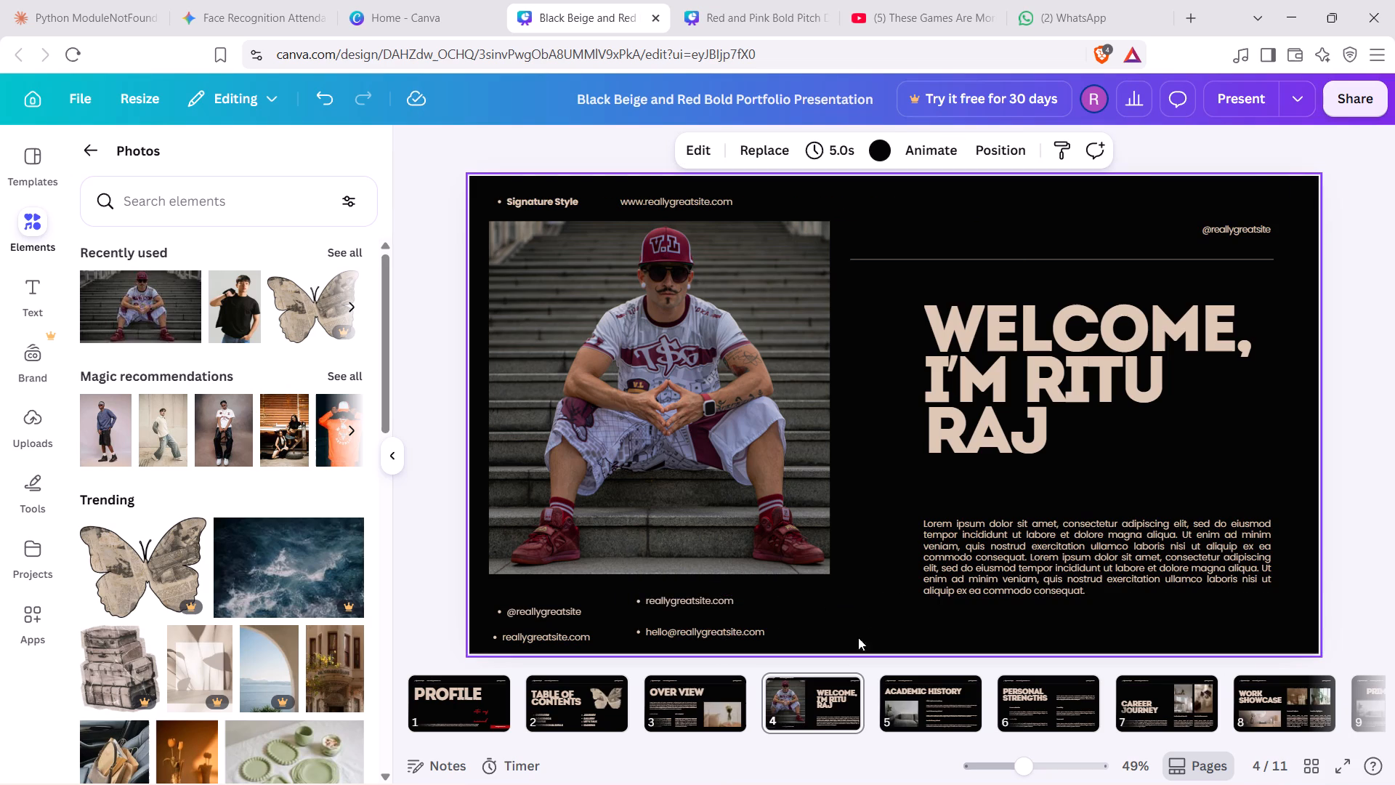
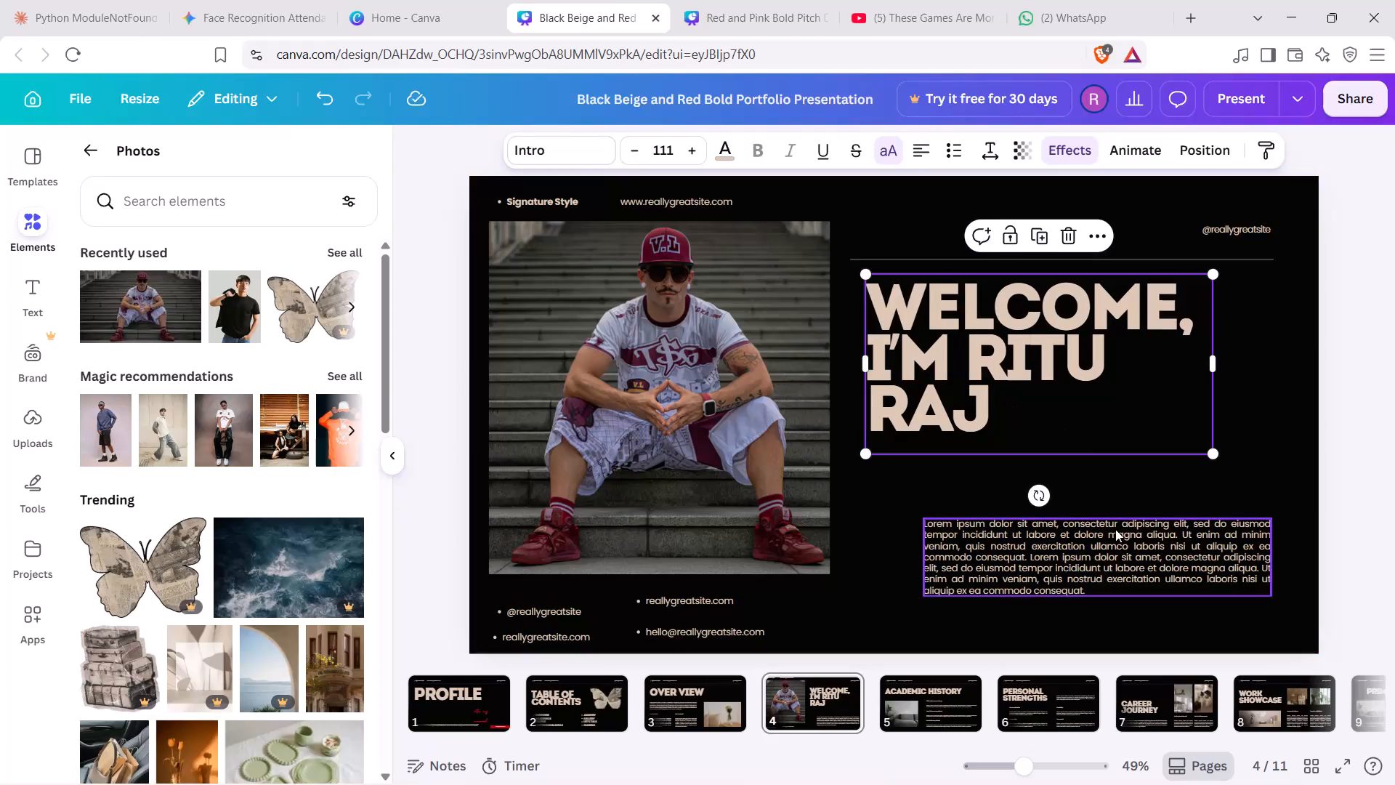
Move the page 4 lorem ipsum paragraph up and left, below the welcome heading, with its bottom aligned to the photo's bottom edge.
left_click_drag(1115, 536, 1077, 518)
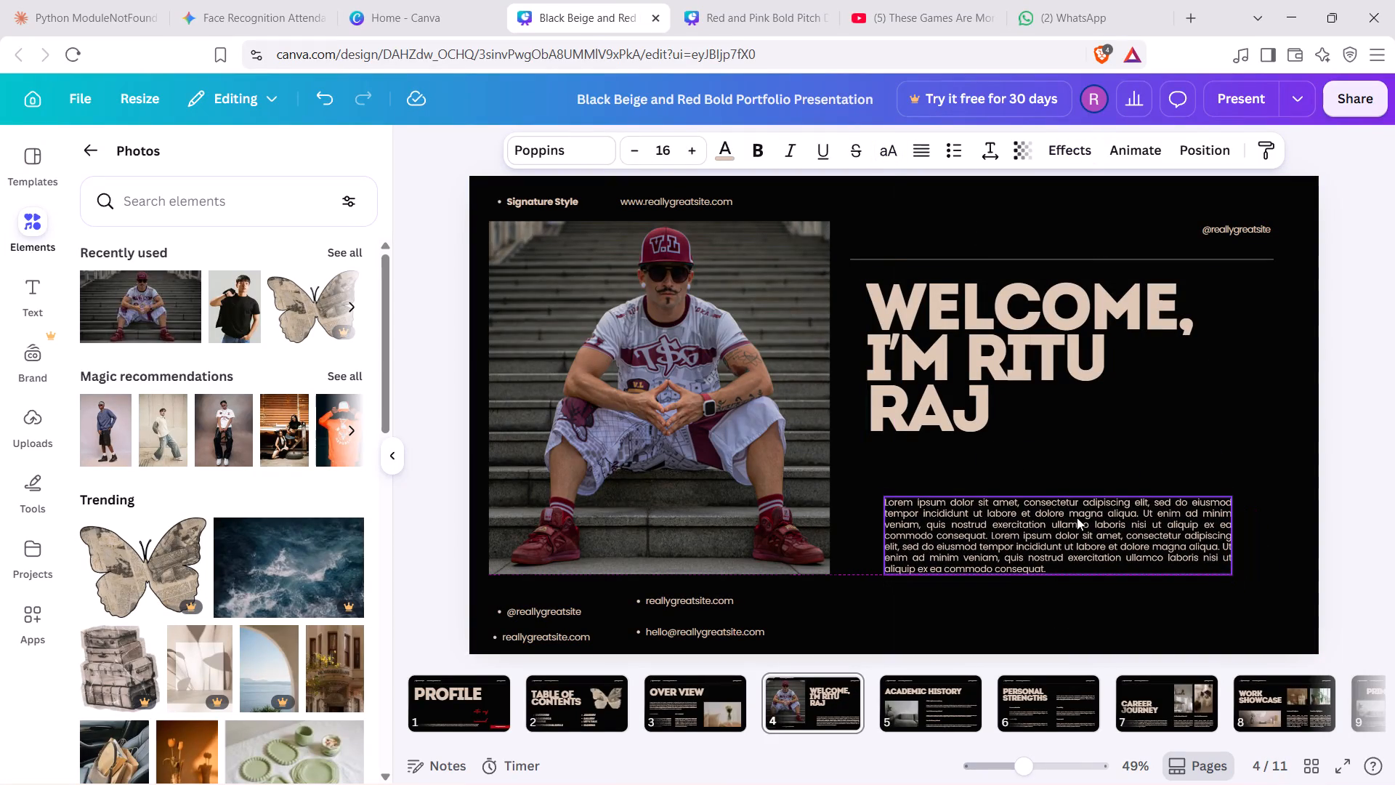
left_click(1244, 379)
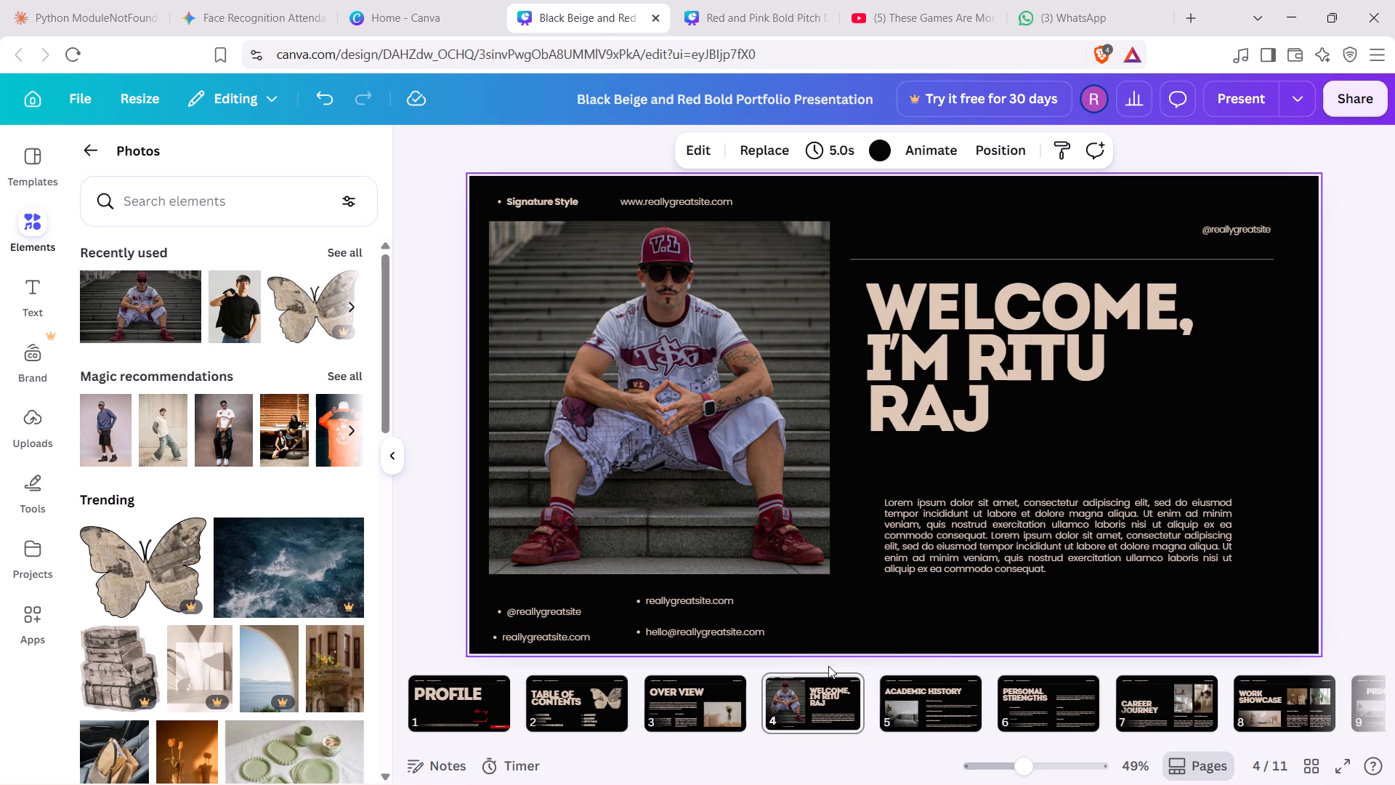
On page 5, replace the word HISTORY in the heading so that it reads ACADEMIC JOURNRY.
left_click(954, 682)
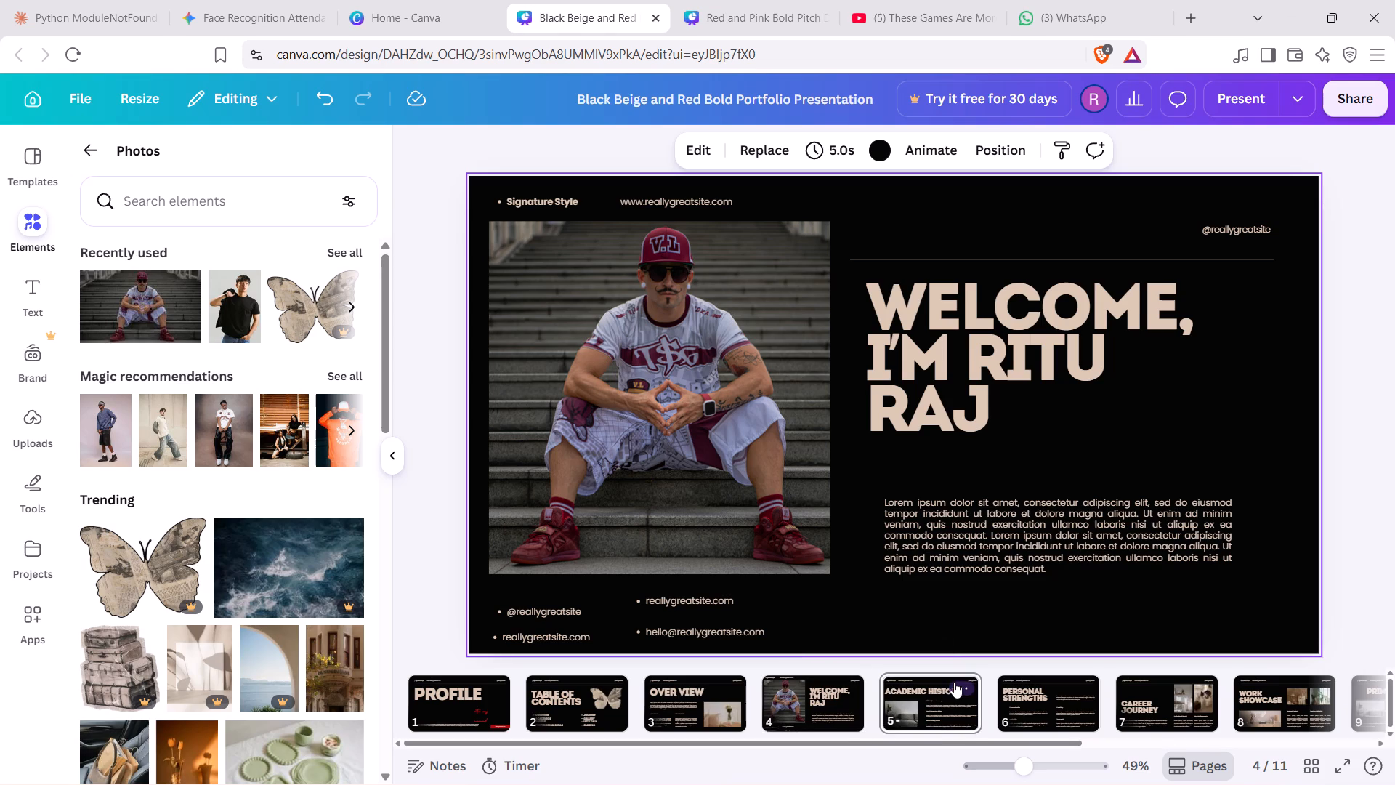
left_click(950, 706)
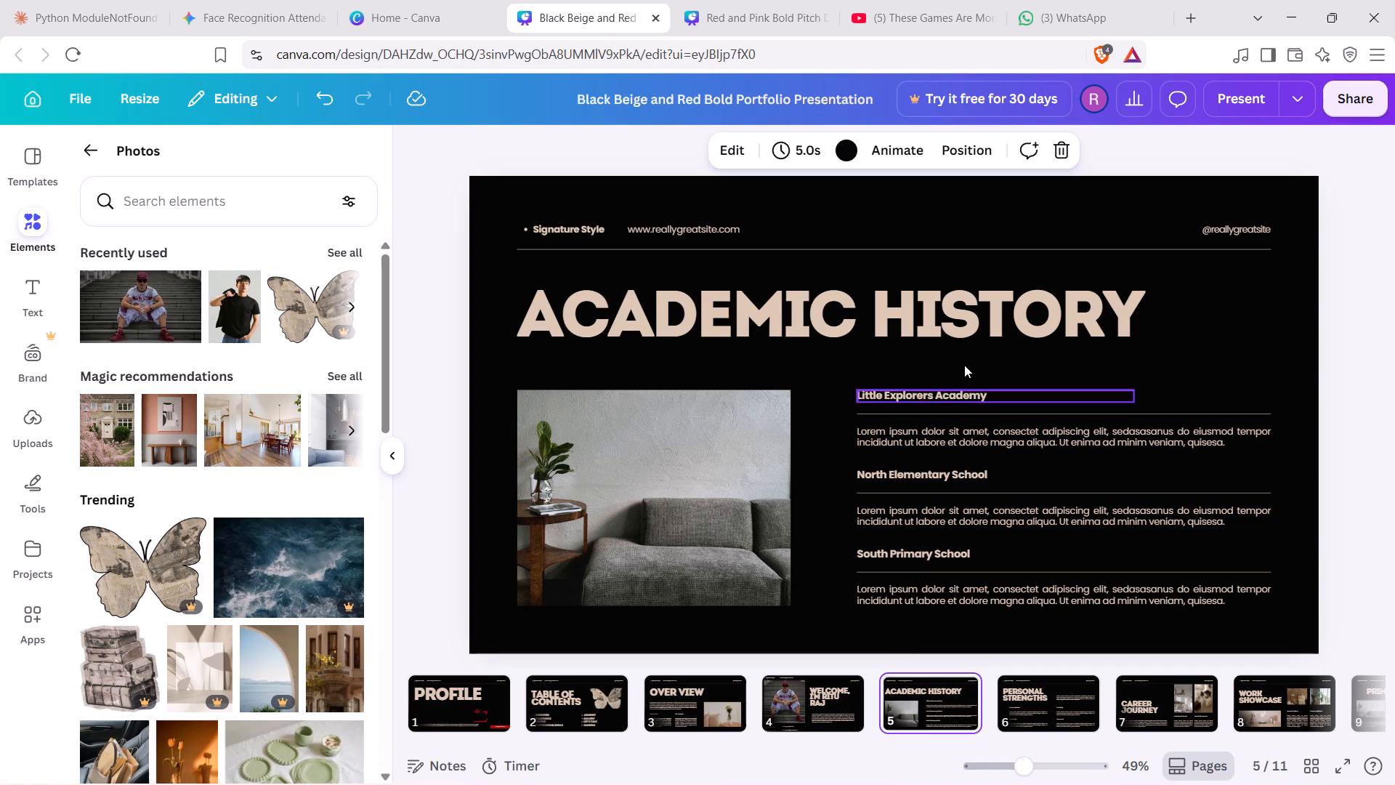
double_click(1195, 306)
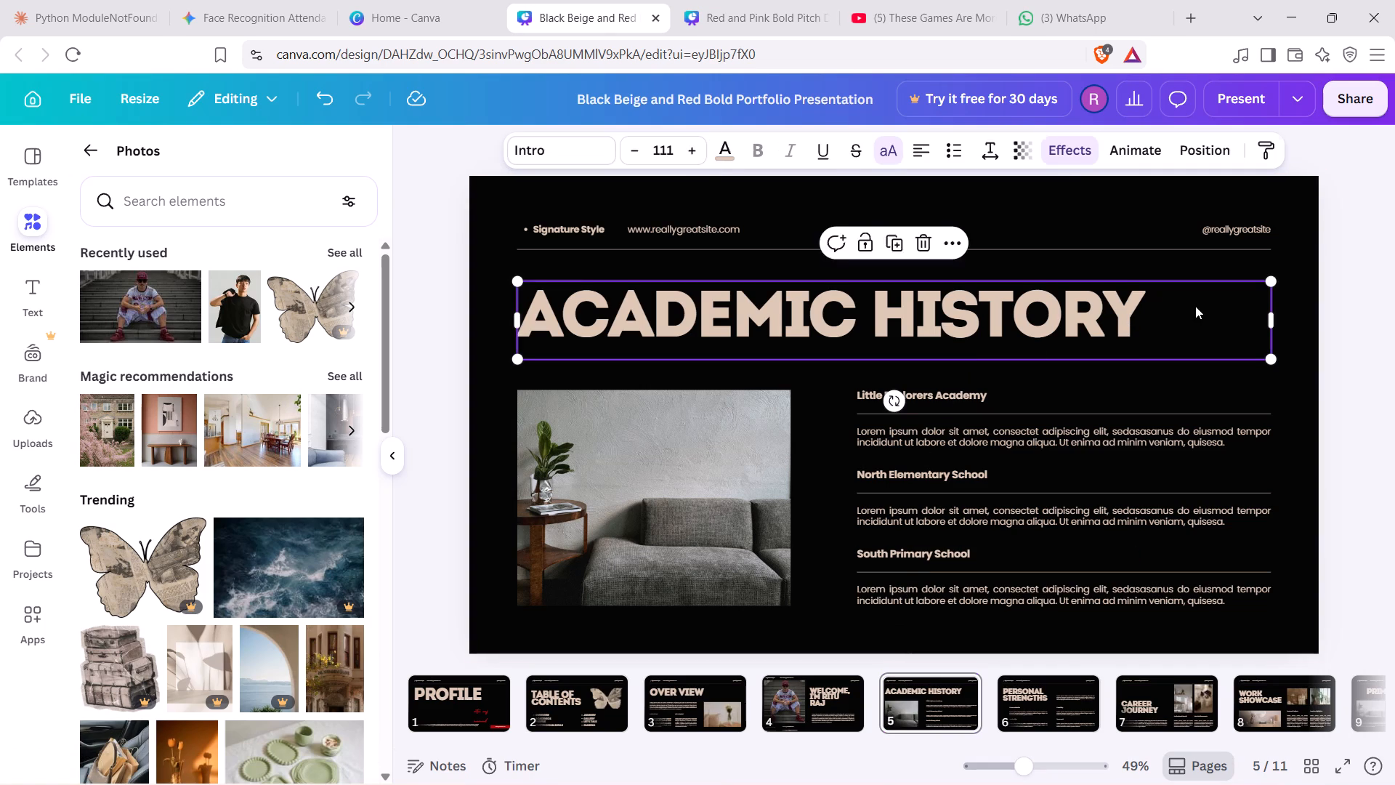
left_click(1195, 306)
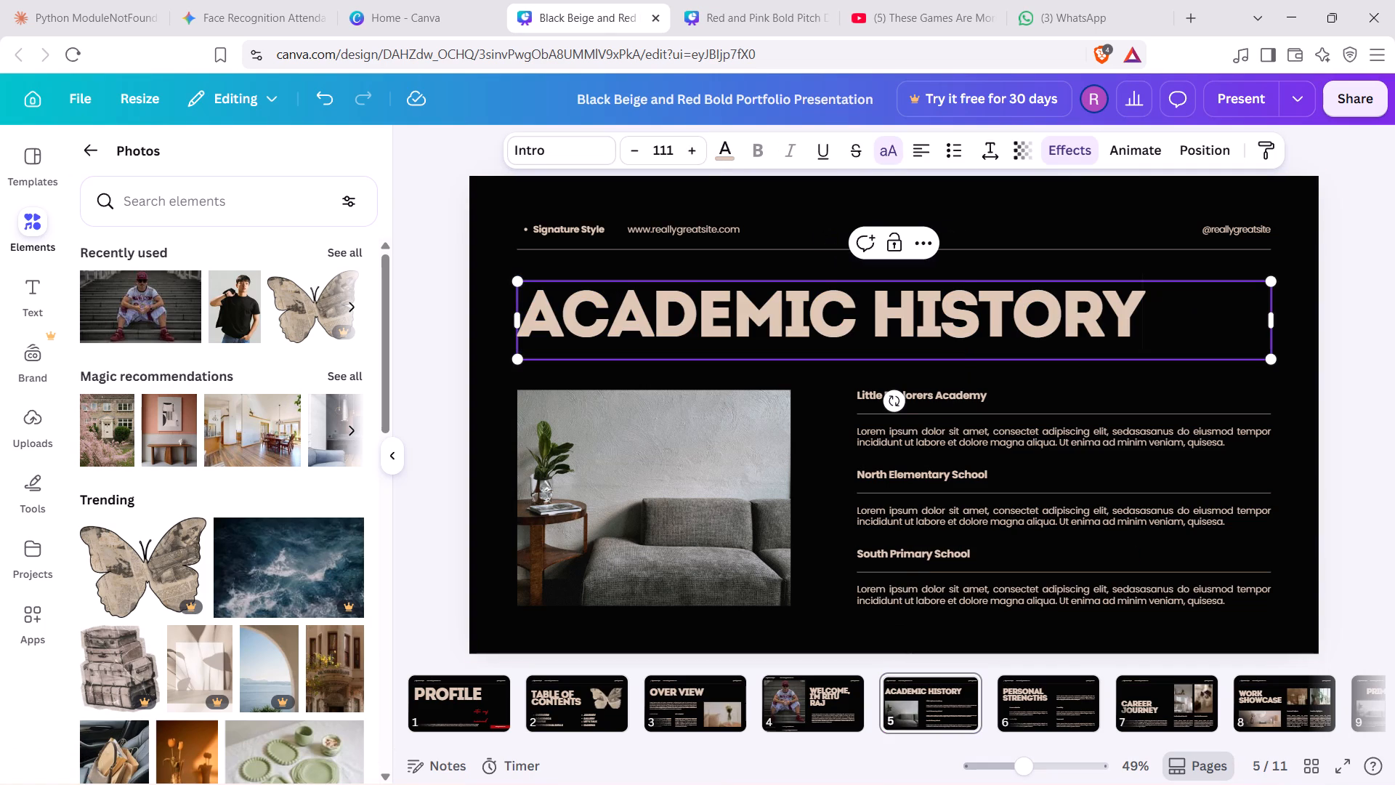
key("BackSpace")
key("BackSpace")
key("BackSpace")
key("BackSpace")
key("BackSpace")
key("BackSpace")
key("BackSpace")
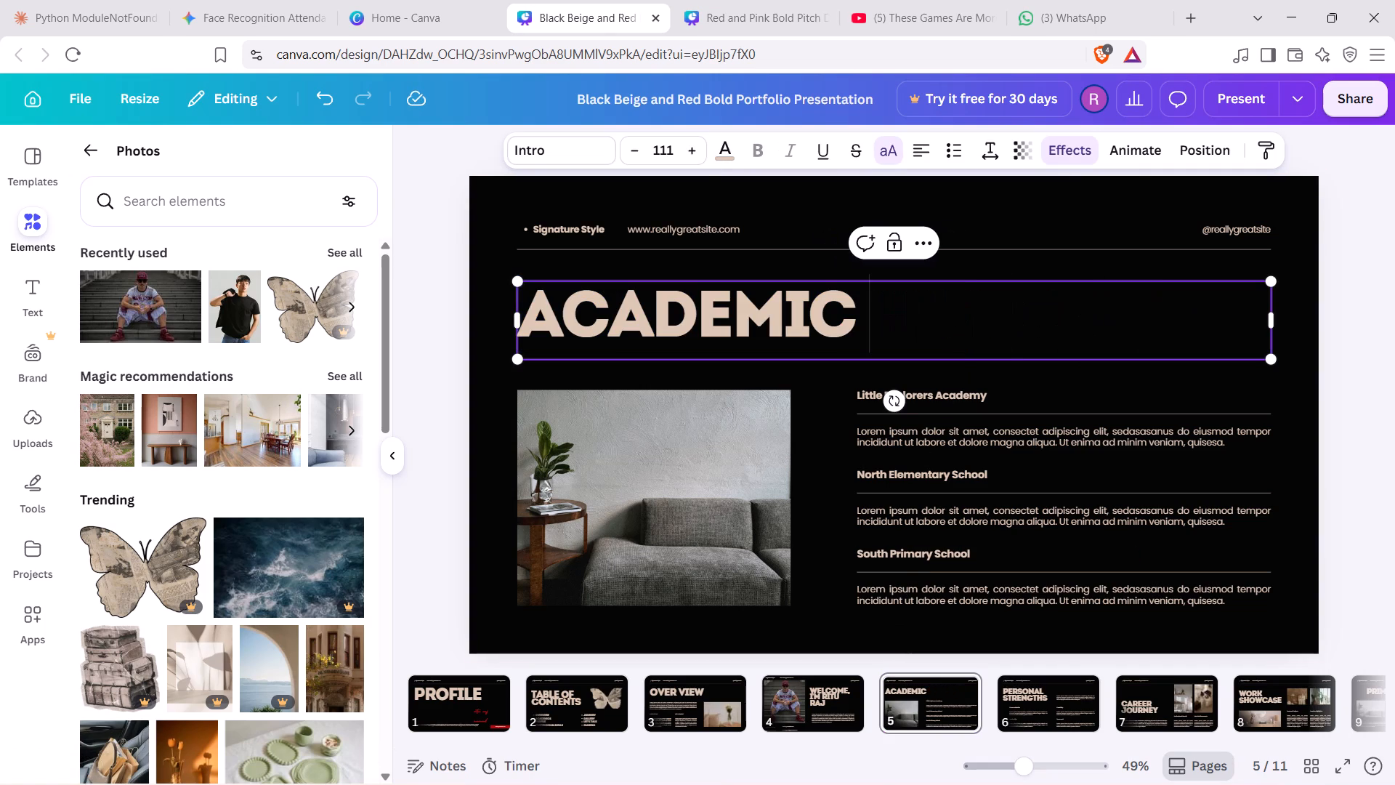
type("JO")
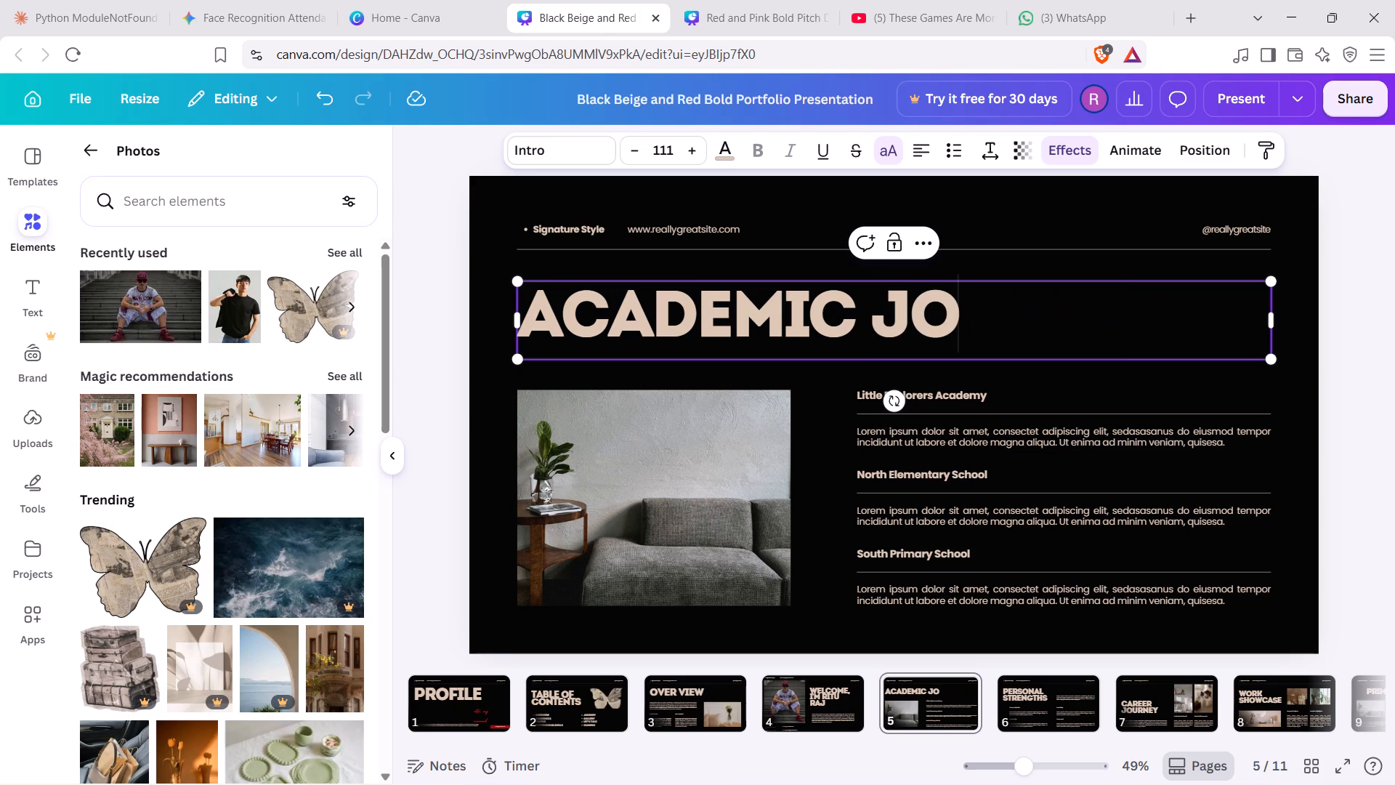
type("URM")
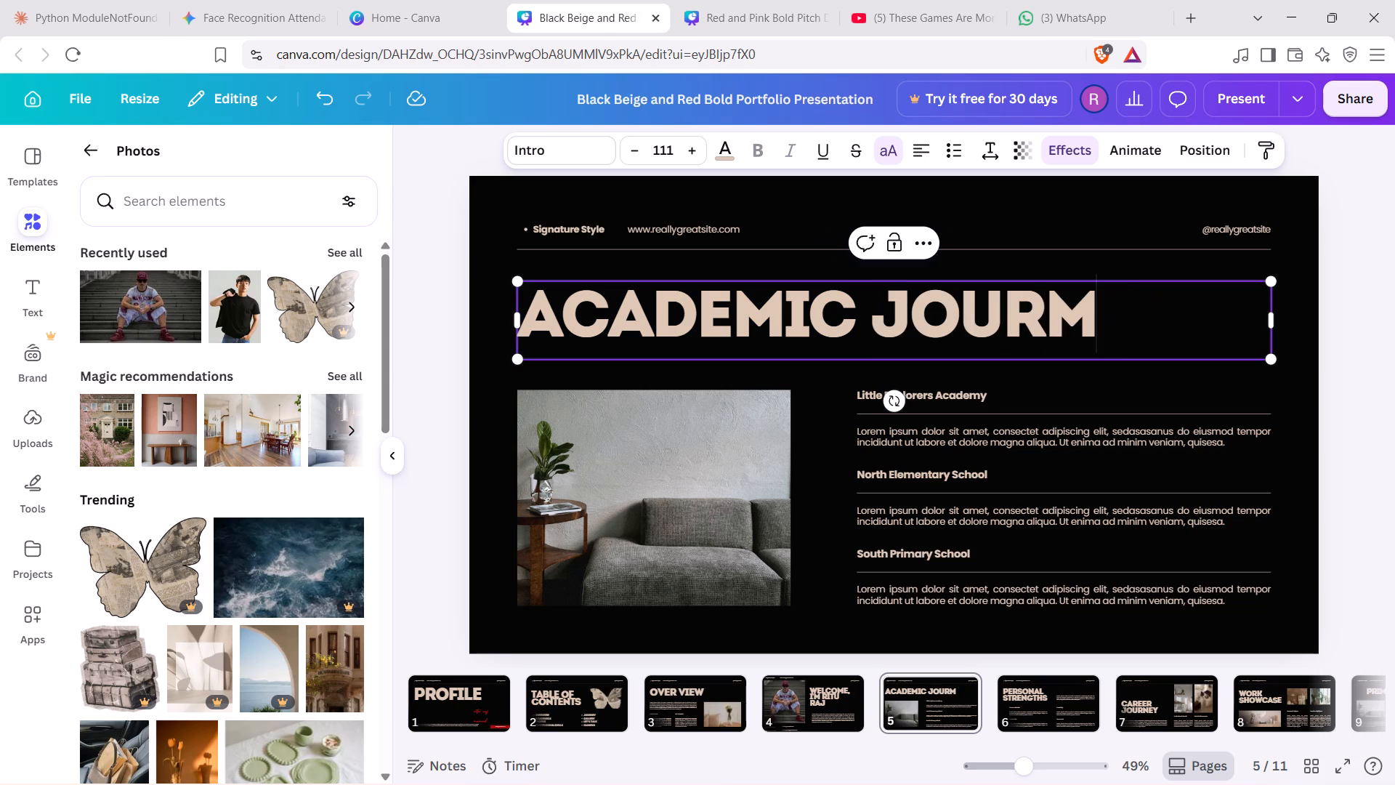
key("BackSpace")
type("NRY")
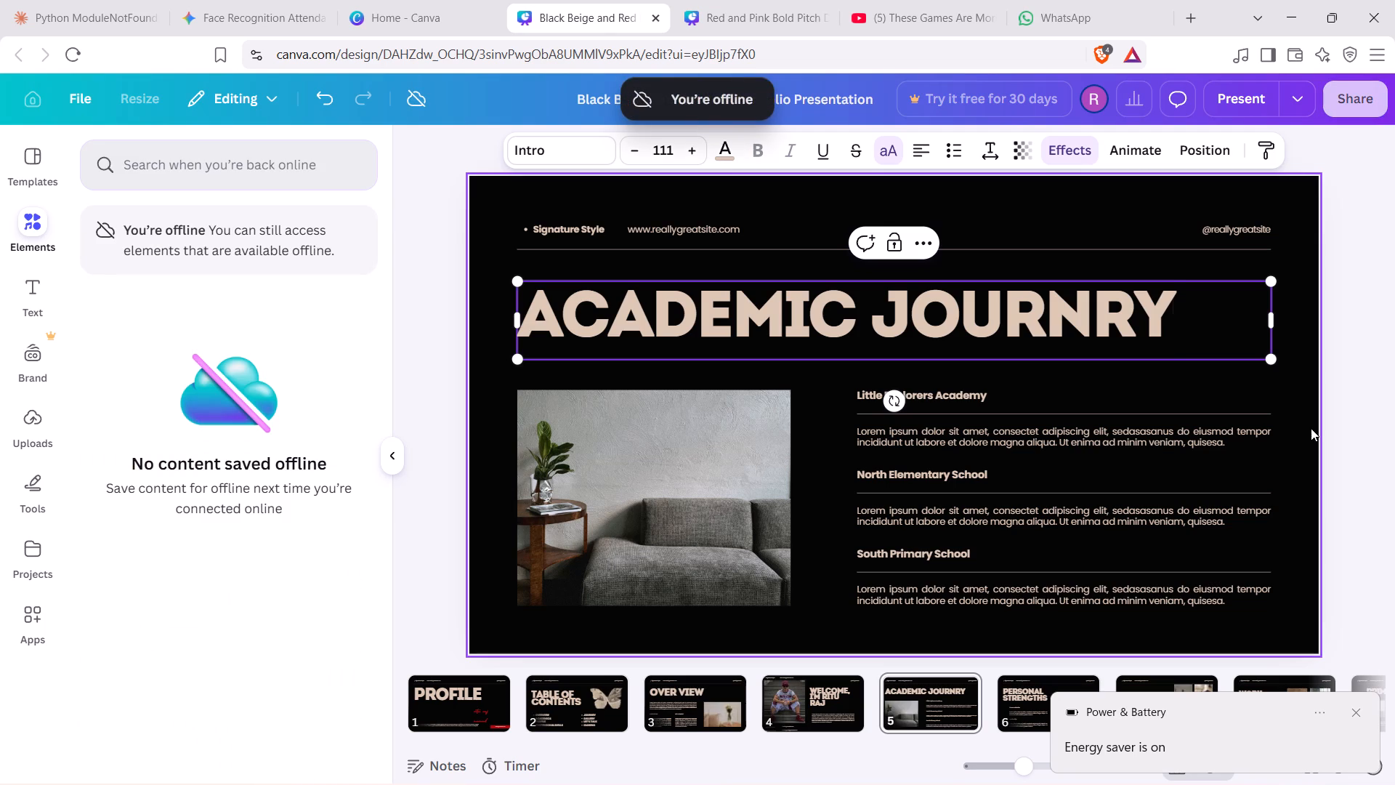
Dismiss the energy saver notification and check the system's quick settings.
left_click(1357, 711)
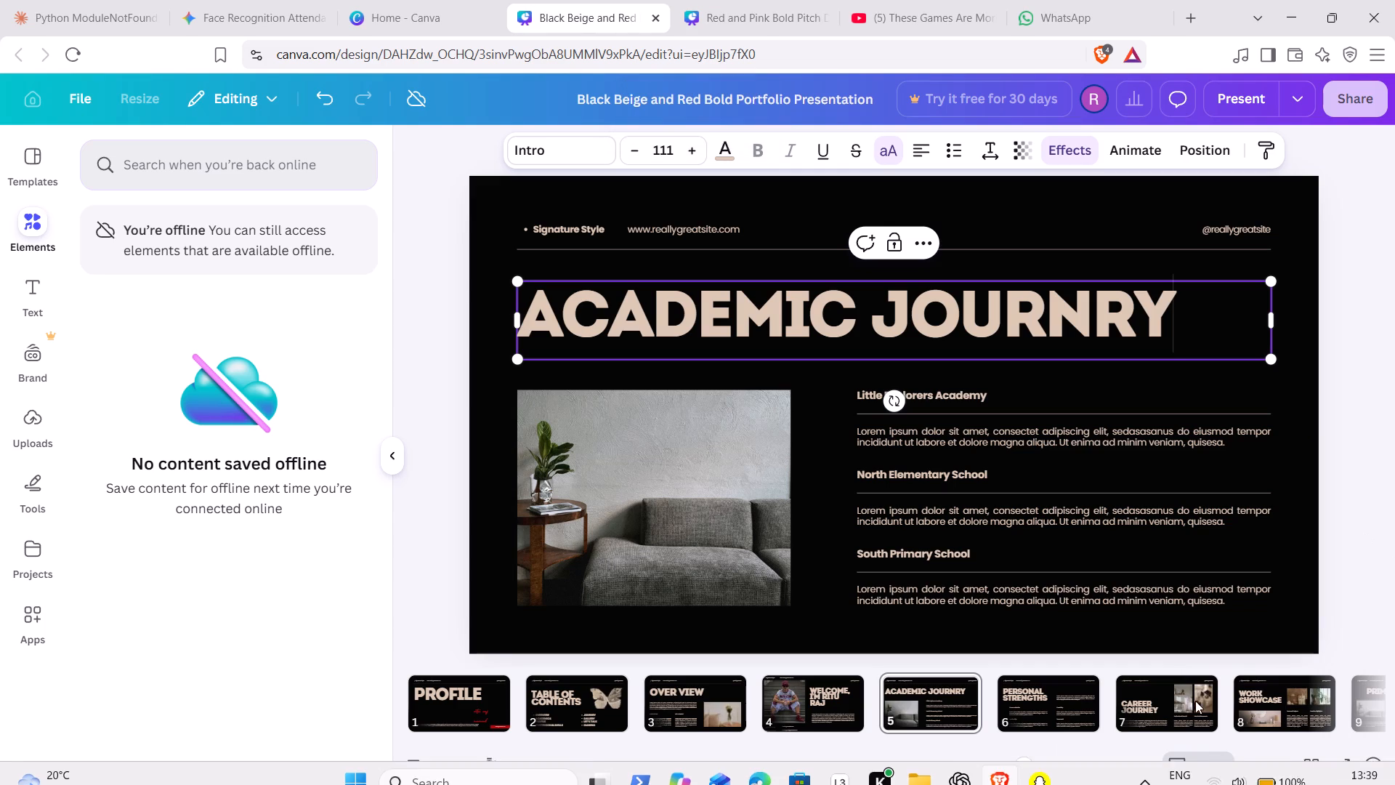
left_click(1282, 767)
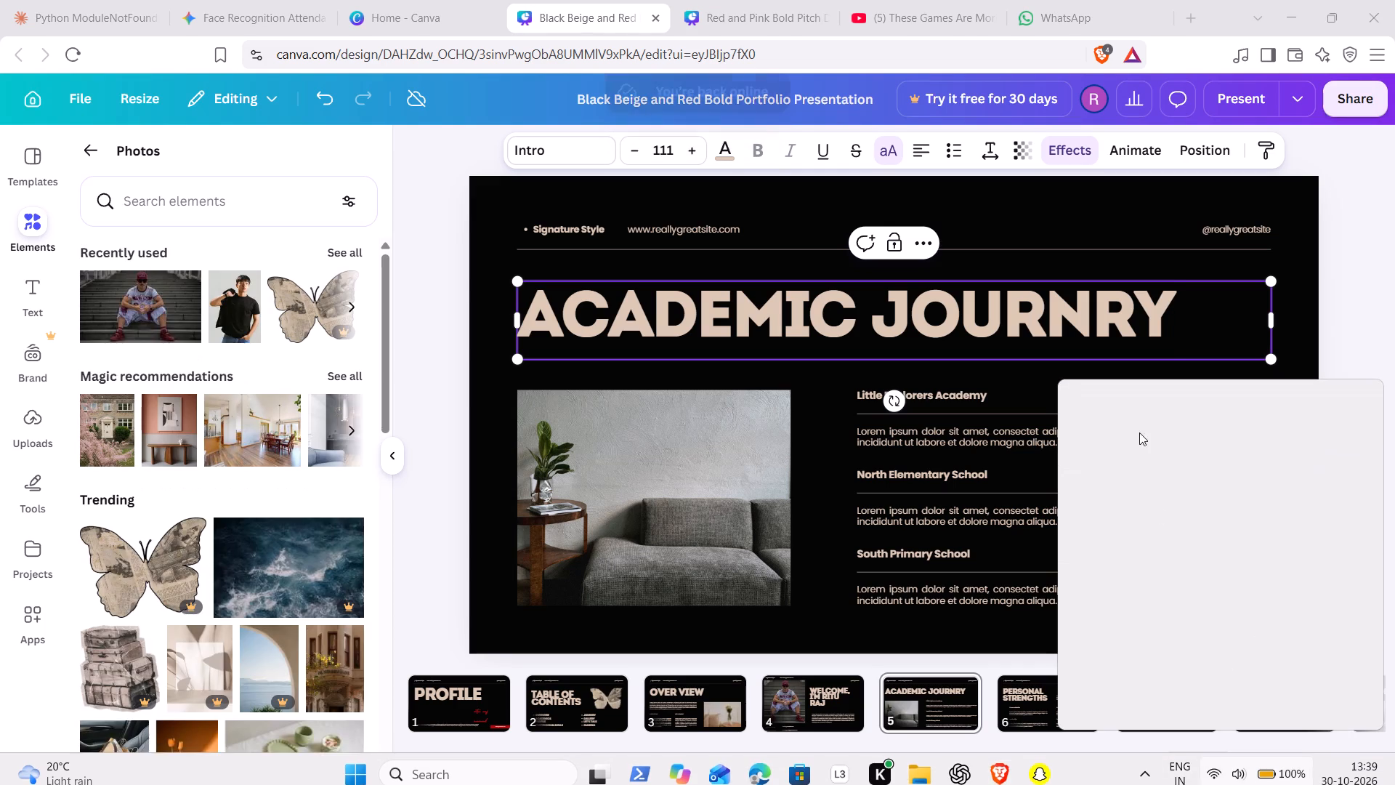
left_click(437, 506)
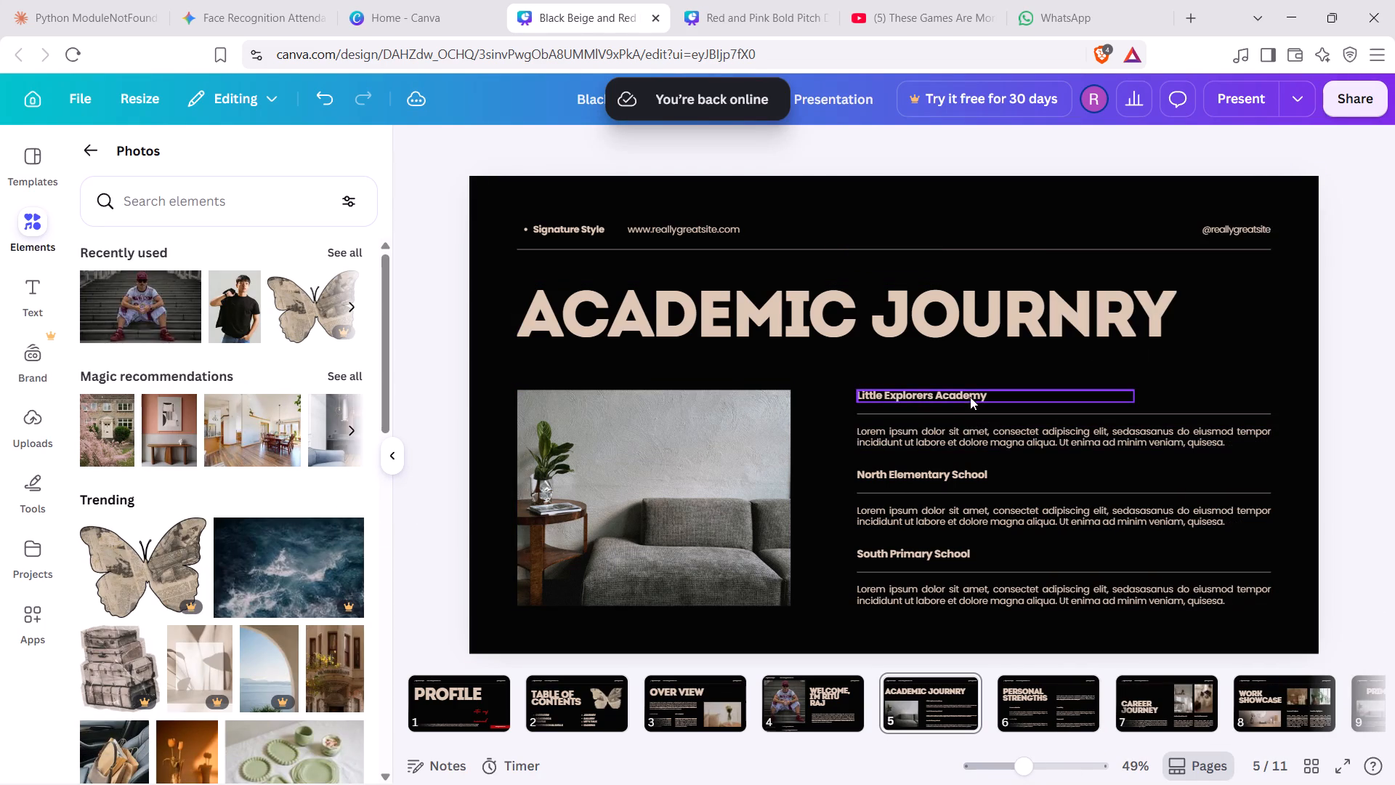
Move the Little Explorers Academy label on page 5 slightly up, to just below the ACADEMIC JOURNRY heading.
left_click_drag(973, 396, 976, 374)
Clear all the text from the Little Explorers Academy label on page 5.
double_click(1001, 366)
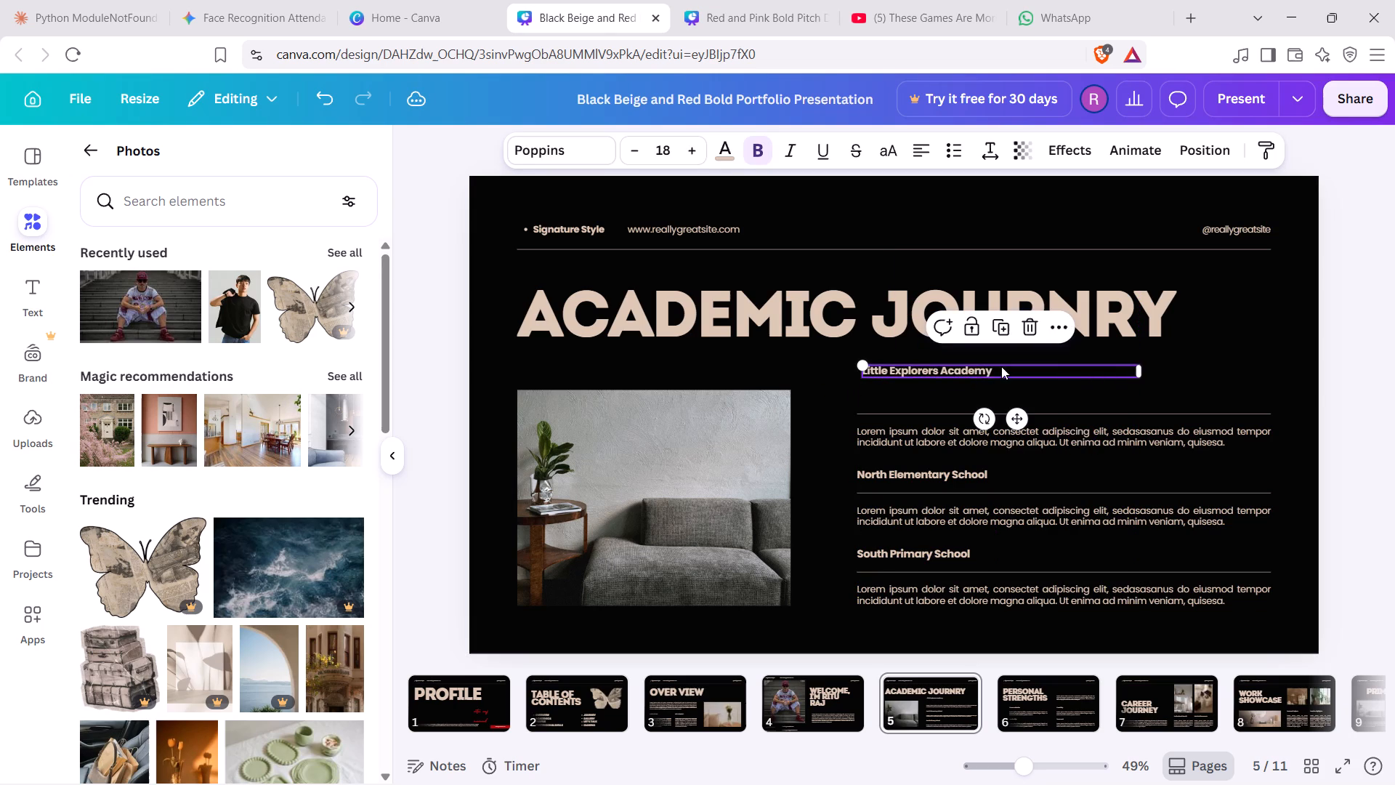
left_click(1001, 366)
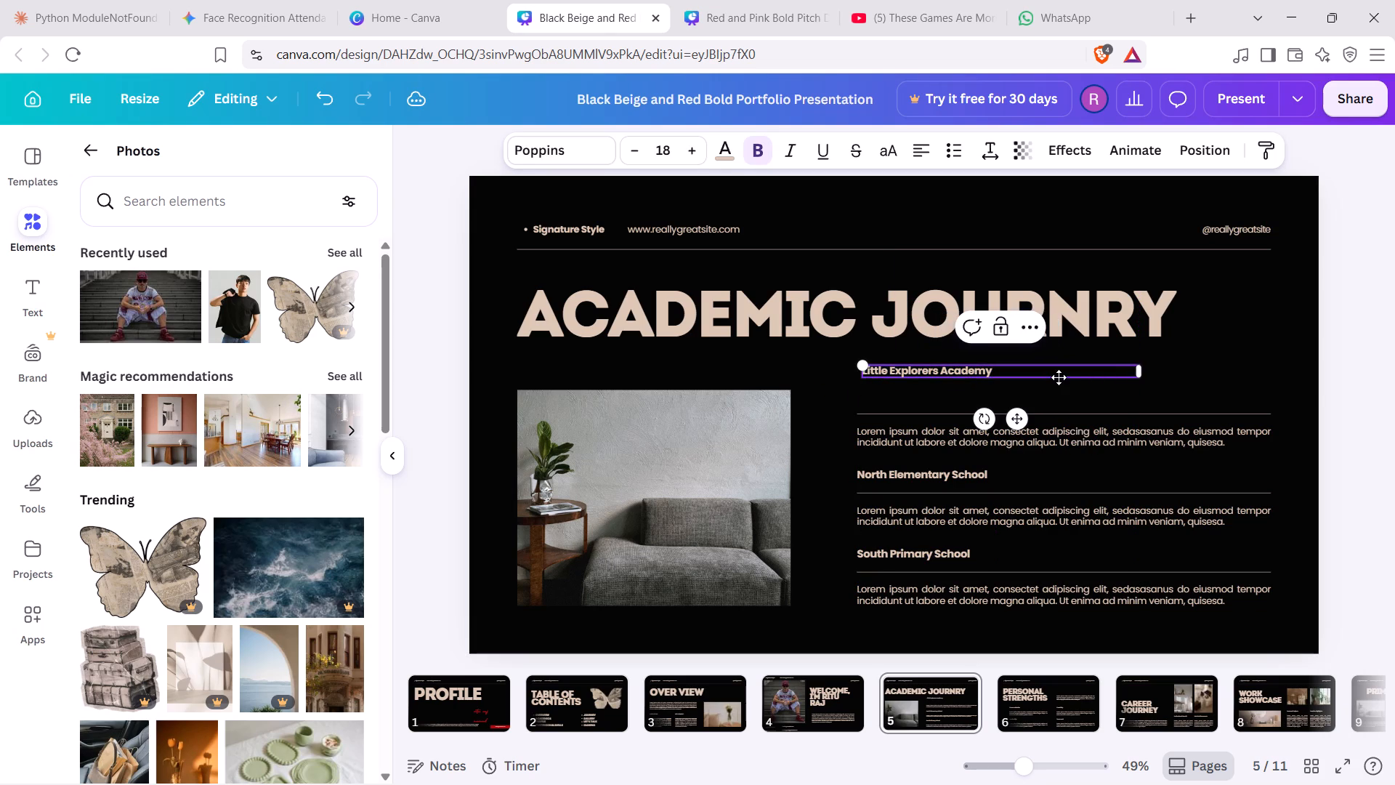
key("BackSpace")
key("BackSpace")
key("BackSpace")
key("BackSpace")
key("BackSpace")
key("BackSpace")
key("BackSpace")
key("BackSpace")
key("BackSpace")
key("BackSpace")
key("BackSpace")
key("BackSpace")
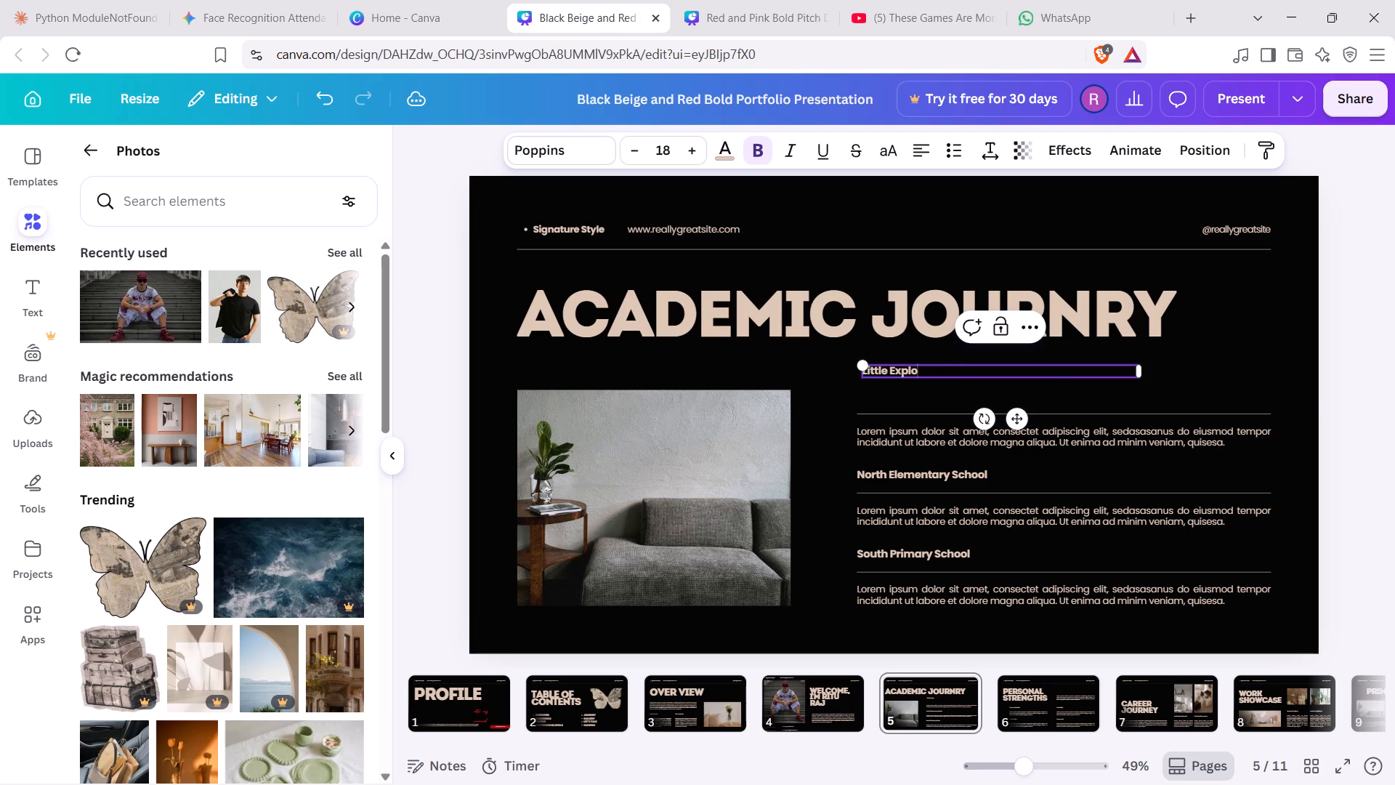
key("BackSpace")
key("BackSpace")
key("BackSpace")
key("BackSpace")
key("BackSpace")
key("BackSpace")
key("BackSpace")
key("BackSpace")
key("BackSpace")
key("BackSpace")
key("BackSpace")
key("BackSpace")
key("BackSpace")
key("BackSpace")
key("BackSpace")
key("BackSpace")
key("BackSpace")
key("BackSpace")
key("BackSpace")
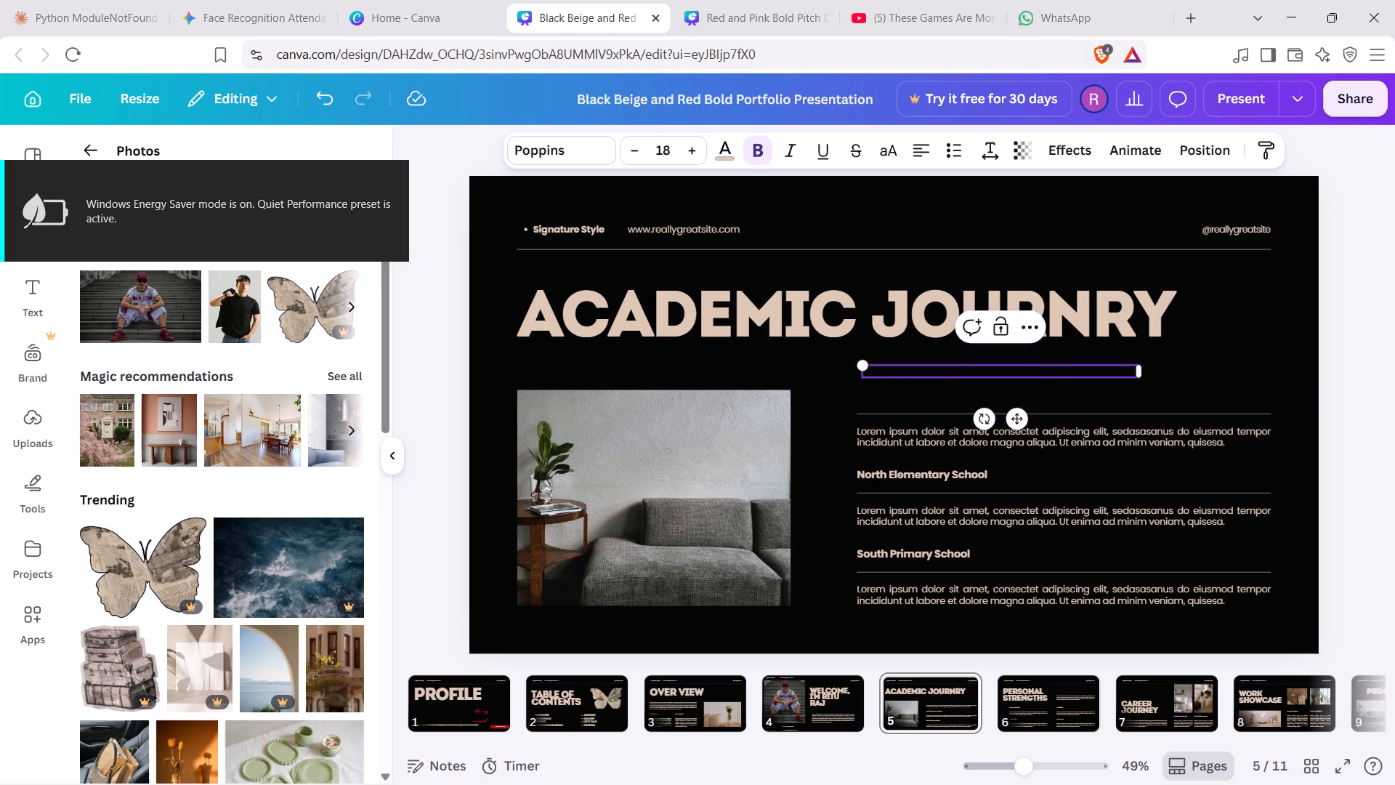
Enter EXPLORE ACCADMICS as the text of the first subheading on page 5.
key("e")
type("XPLORE")
key("space")
type("ACC")
type("ADM")
type("ICS")
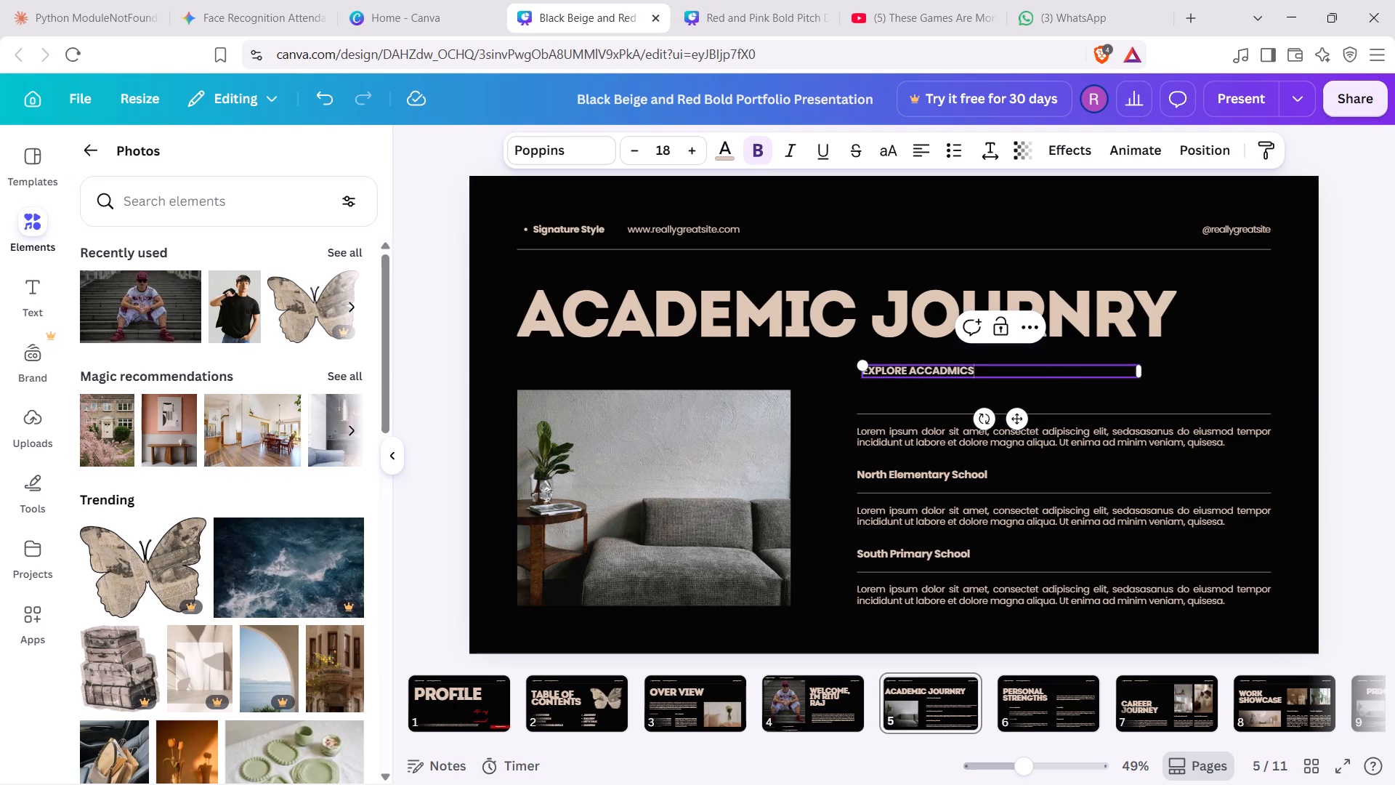
Move the EXPLORE ACCADMICS subheading down to just above the first divider line, left-aligned with the paragraph beneath it.
left_click_drag(1051, 366, 1048, 368)
left_click_drag(1048, 368, 1059, 390)
left_click(1162, 363)
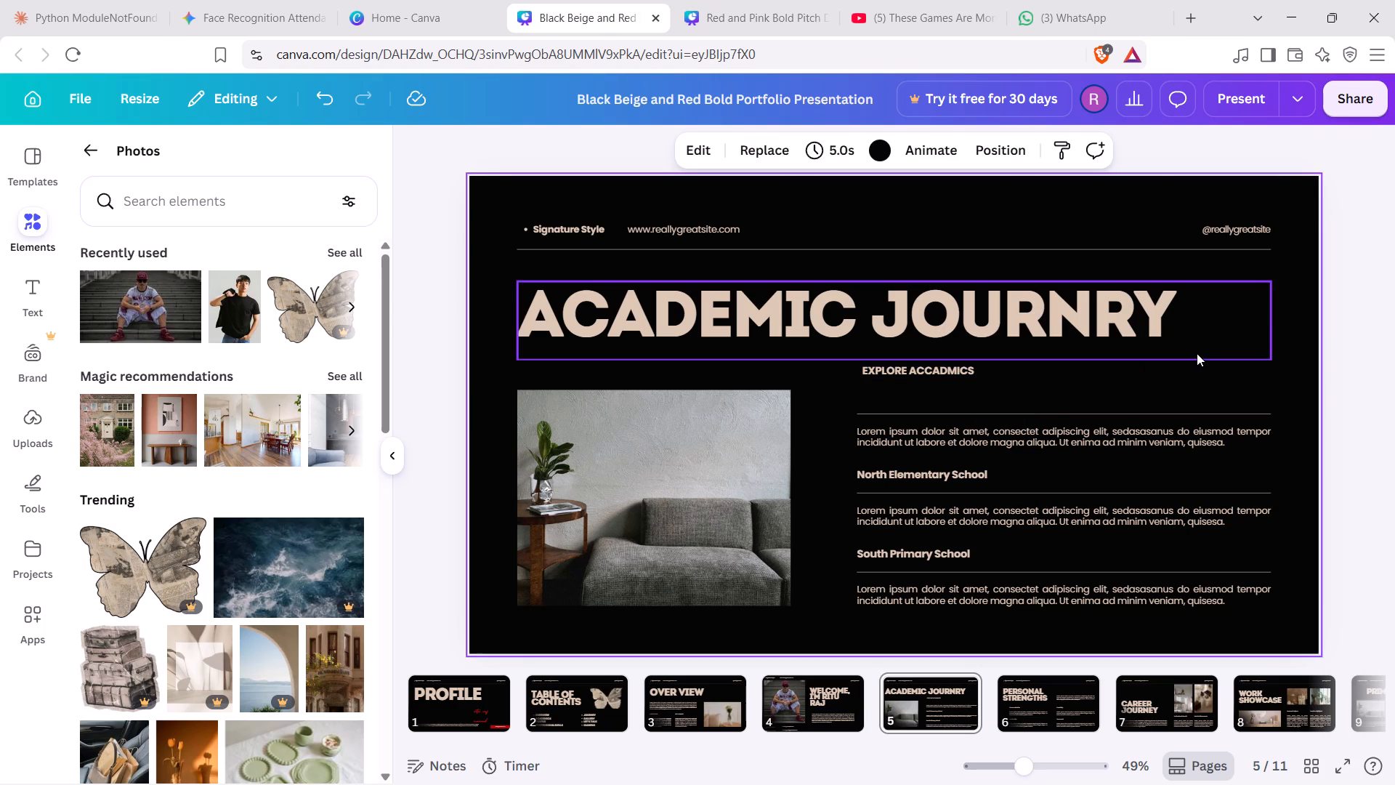
left_click(1197, 353)
left_click(1085, 374)
left_click_drag(1075, 369, 1062, 392)
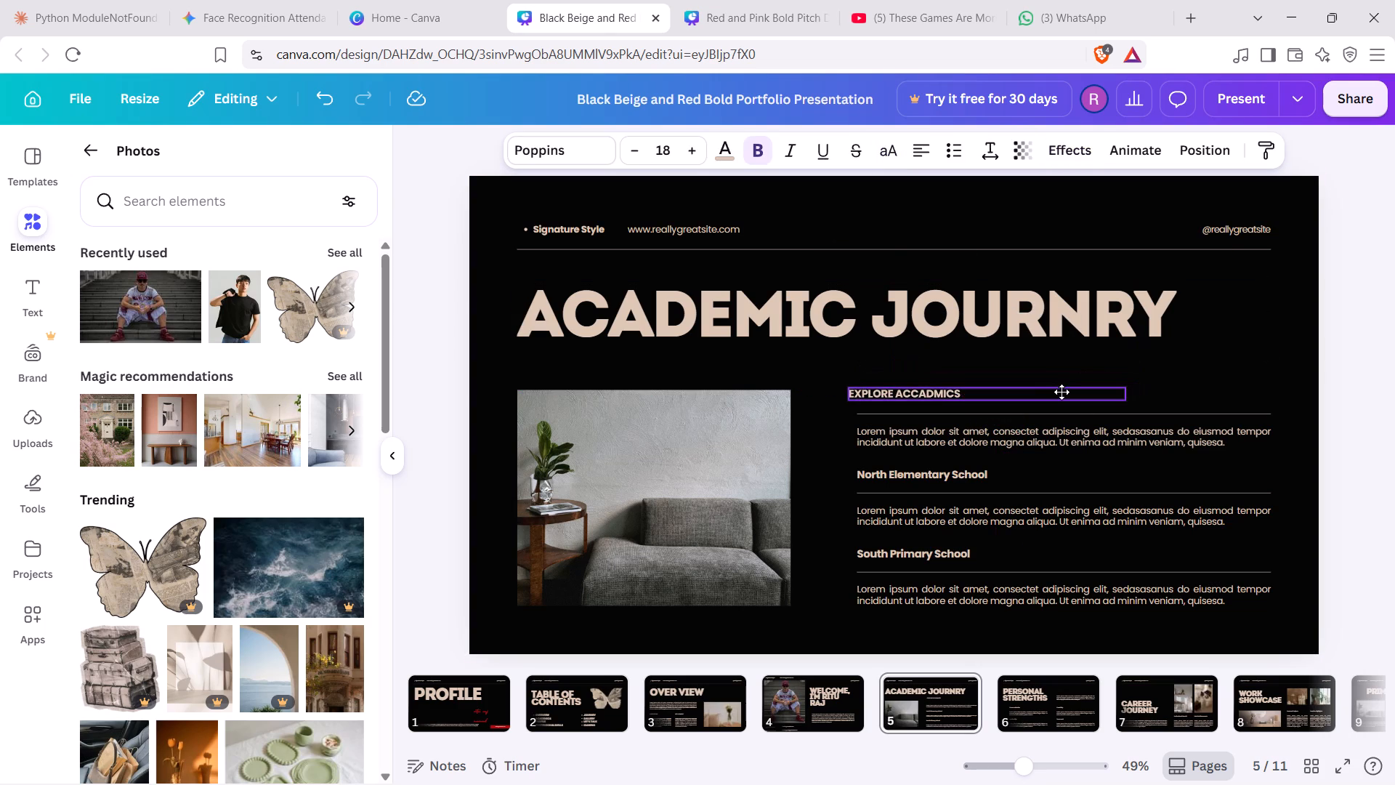
left_click_drag(1062, 392, 1073, 389)
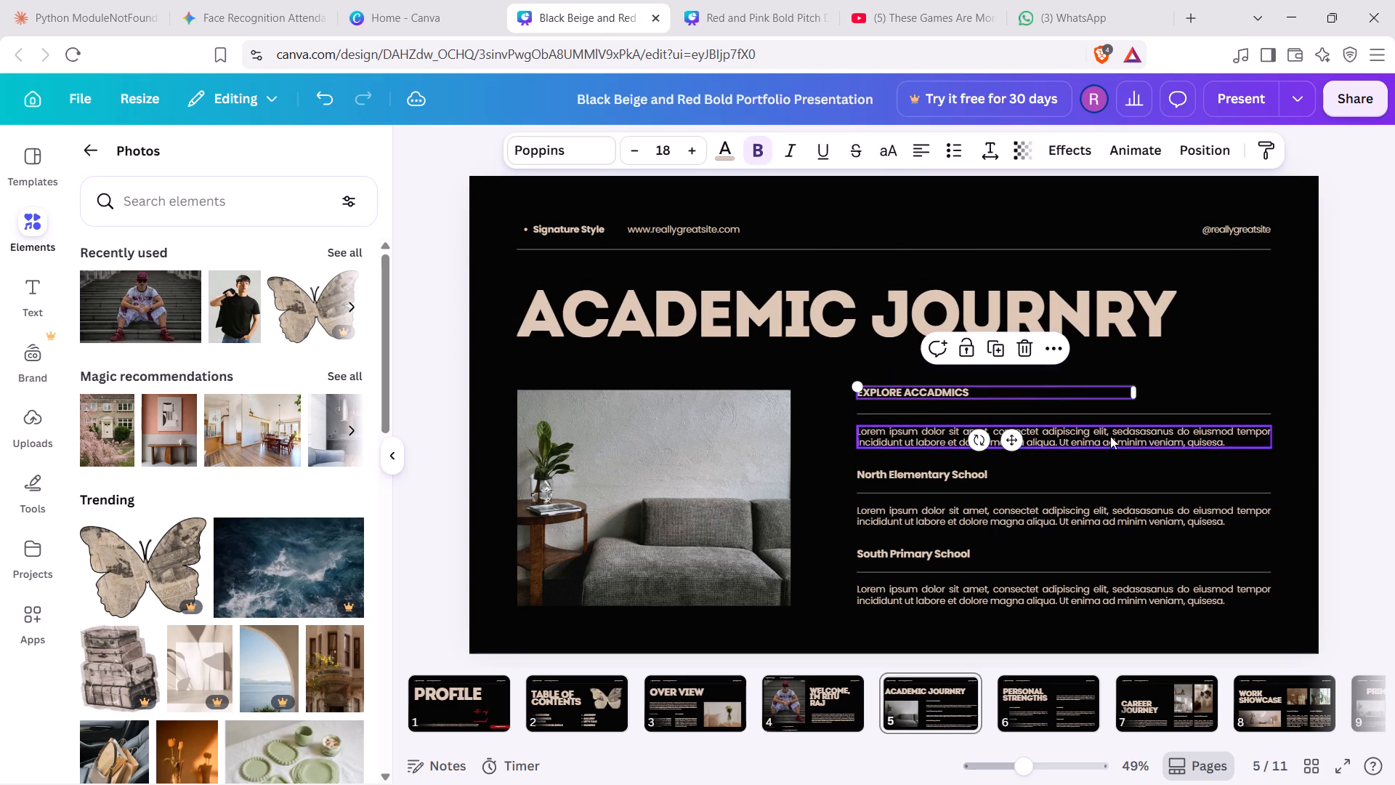
left_click(1103, 456)
left_click(1093, 464)
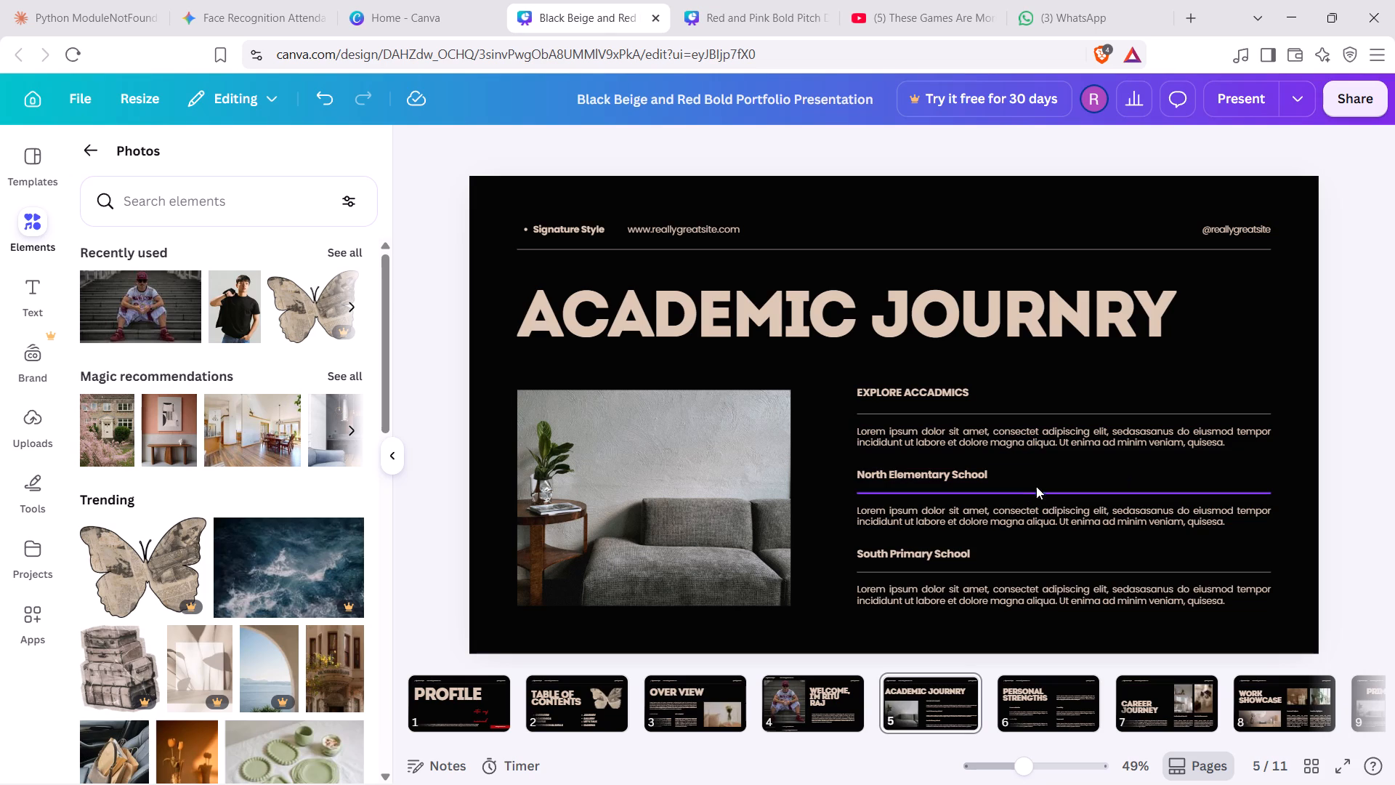
left_click(1232, 466)
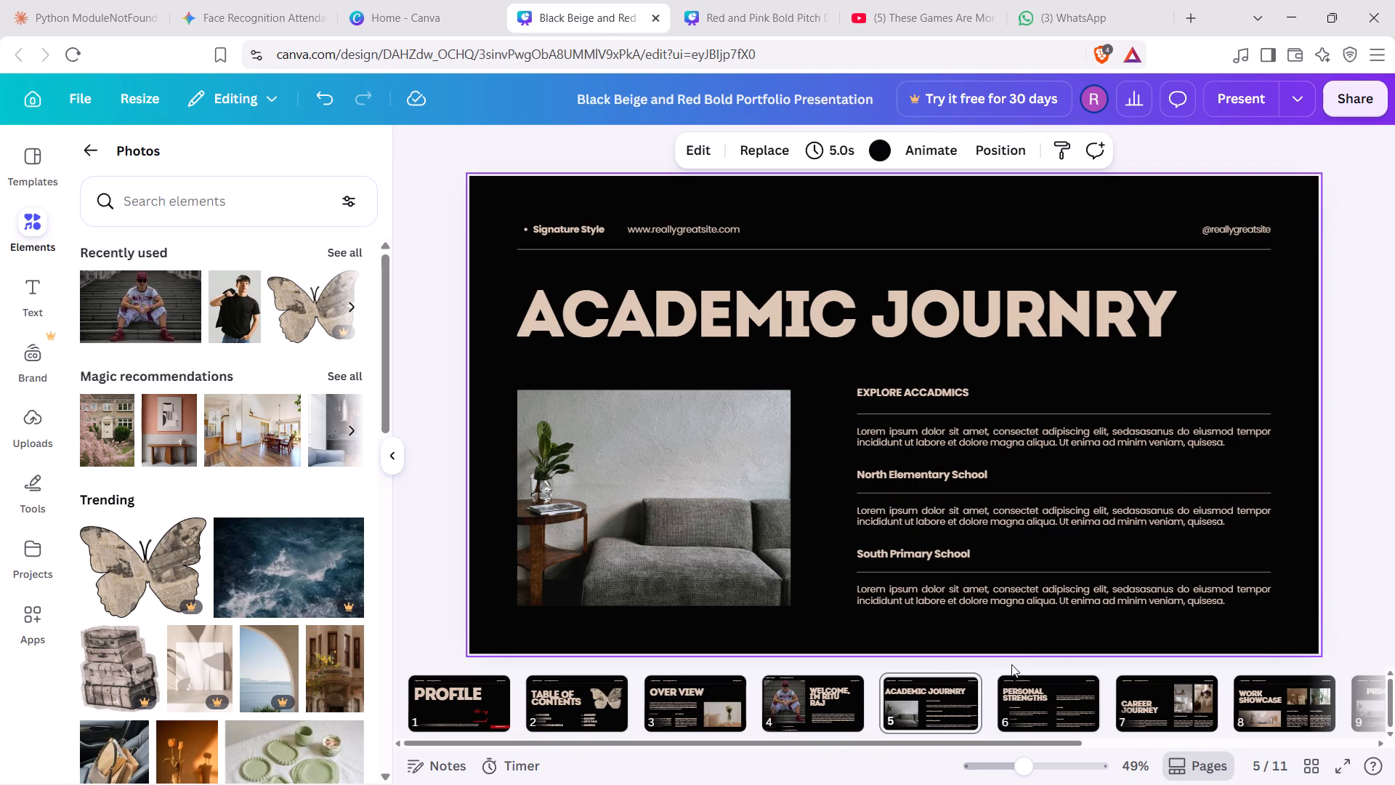
Search the photos for BOOK and add the glowing open-book photo to page 5.
left_click(725, 583)
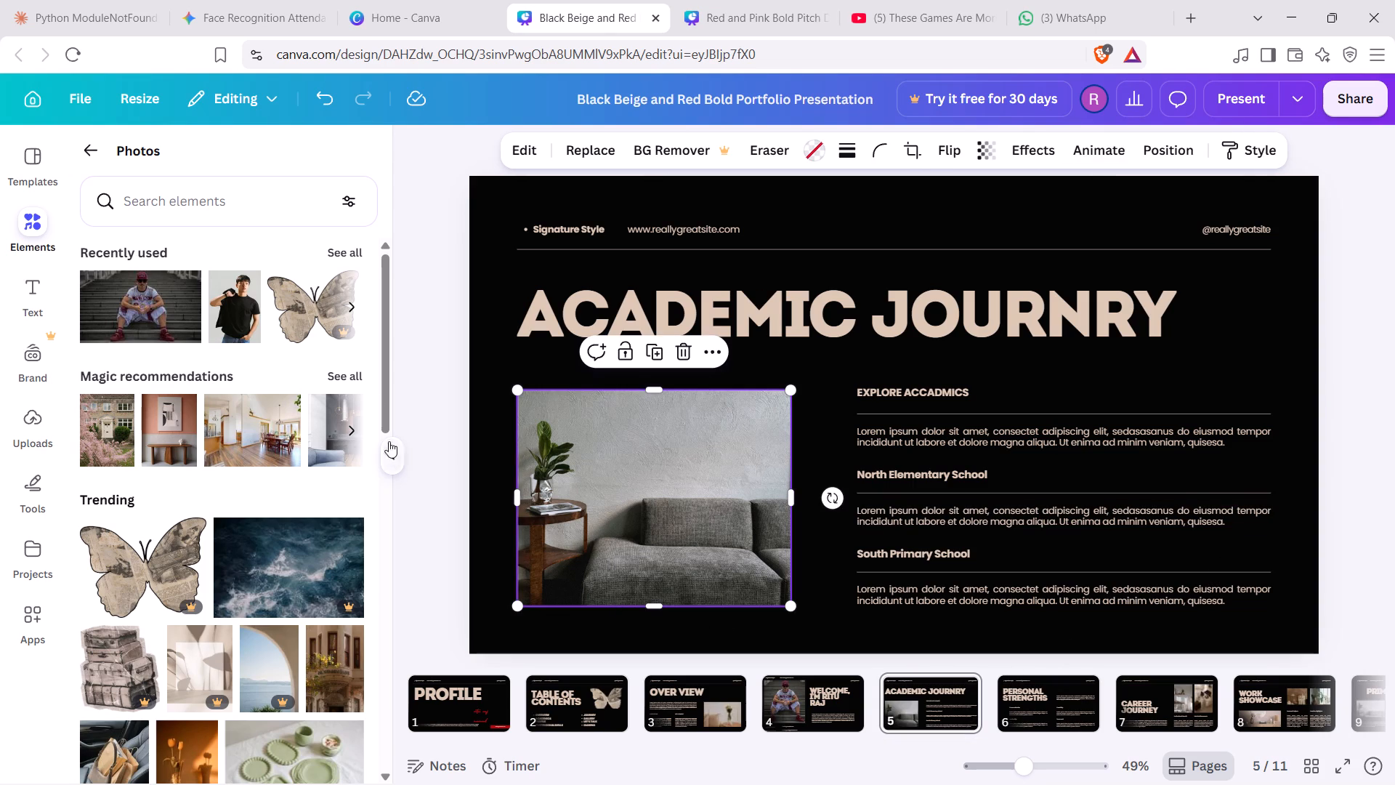
left_click(163, 214)
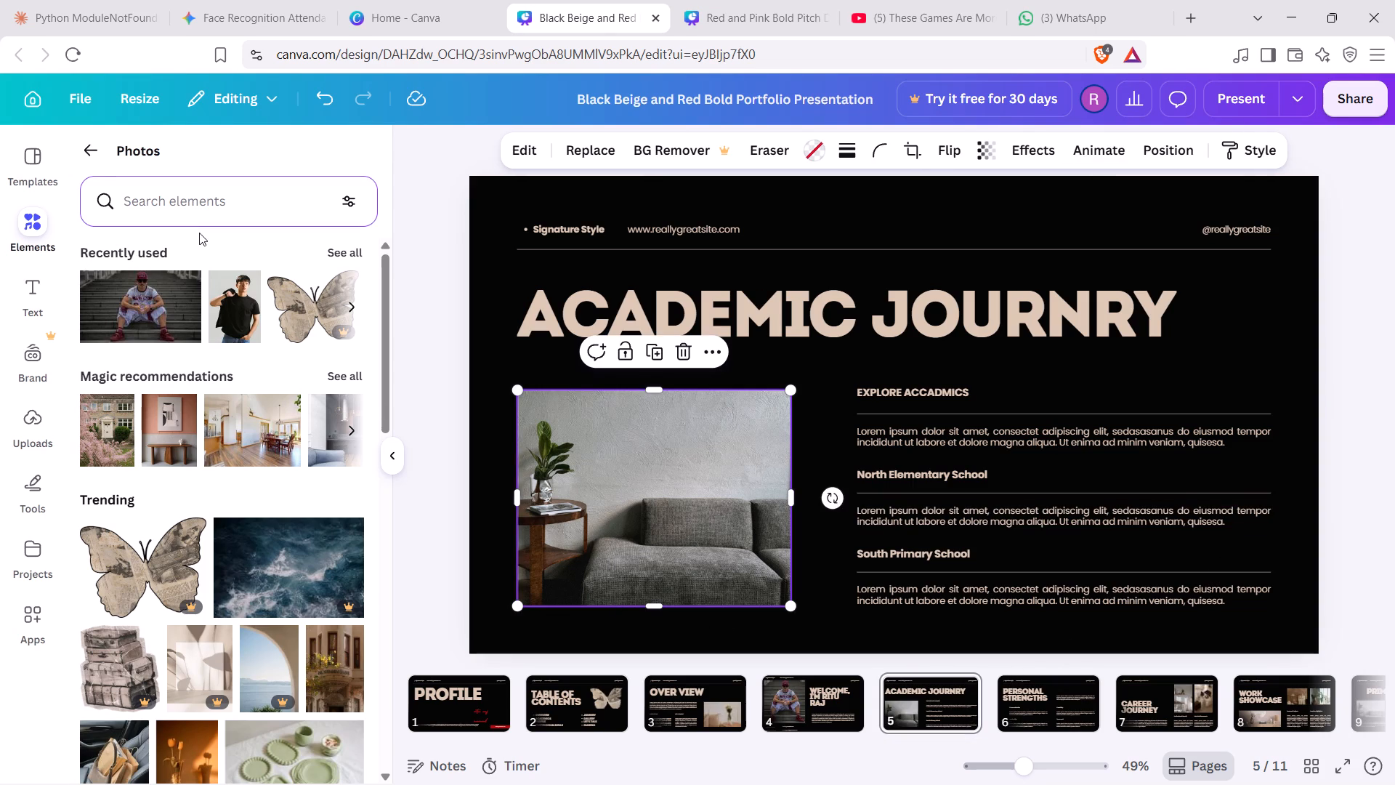
type("BOOK")
key("Return")
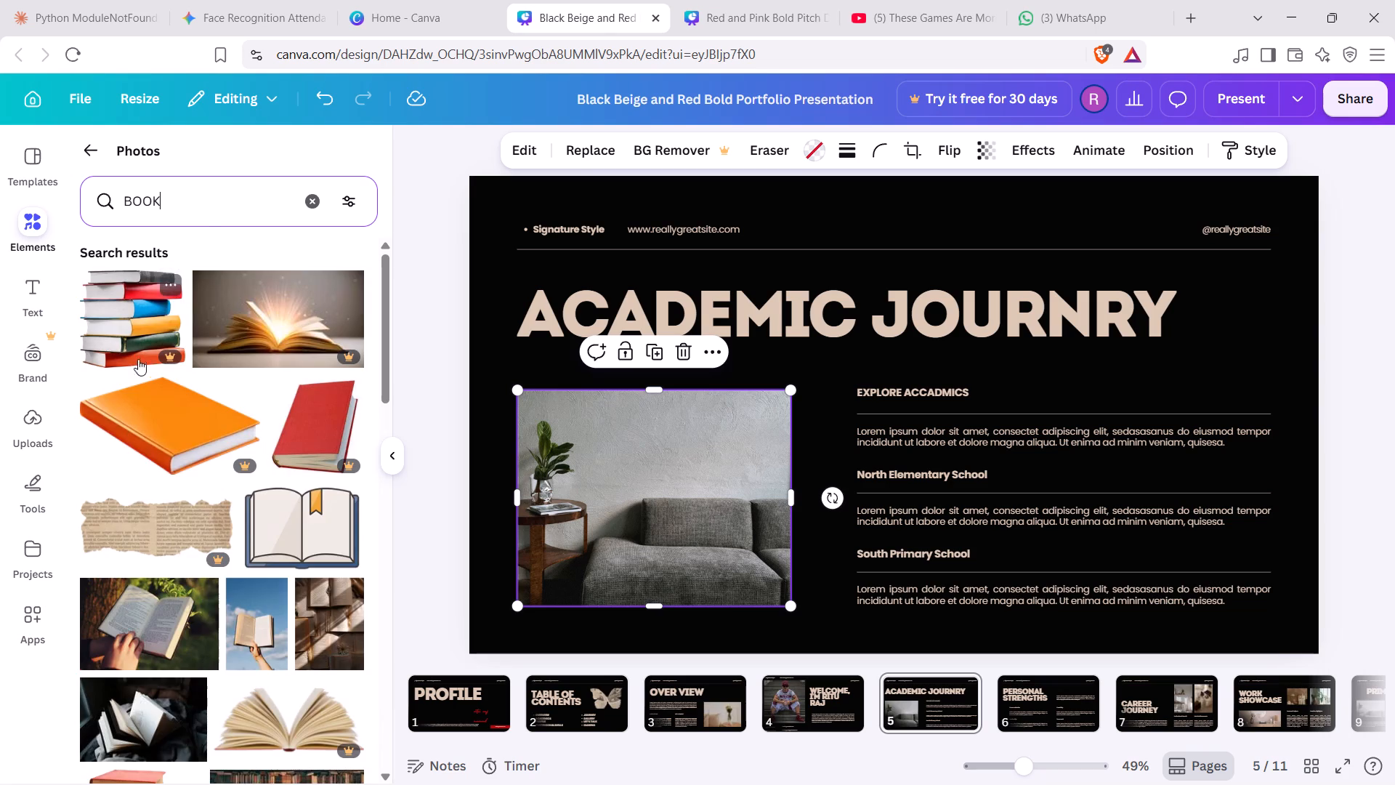
left_click_drag(227, 319, 543, 511)
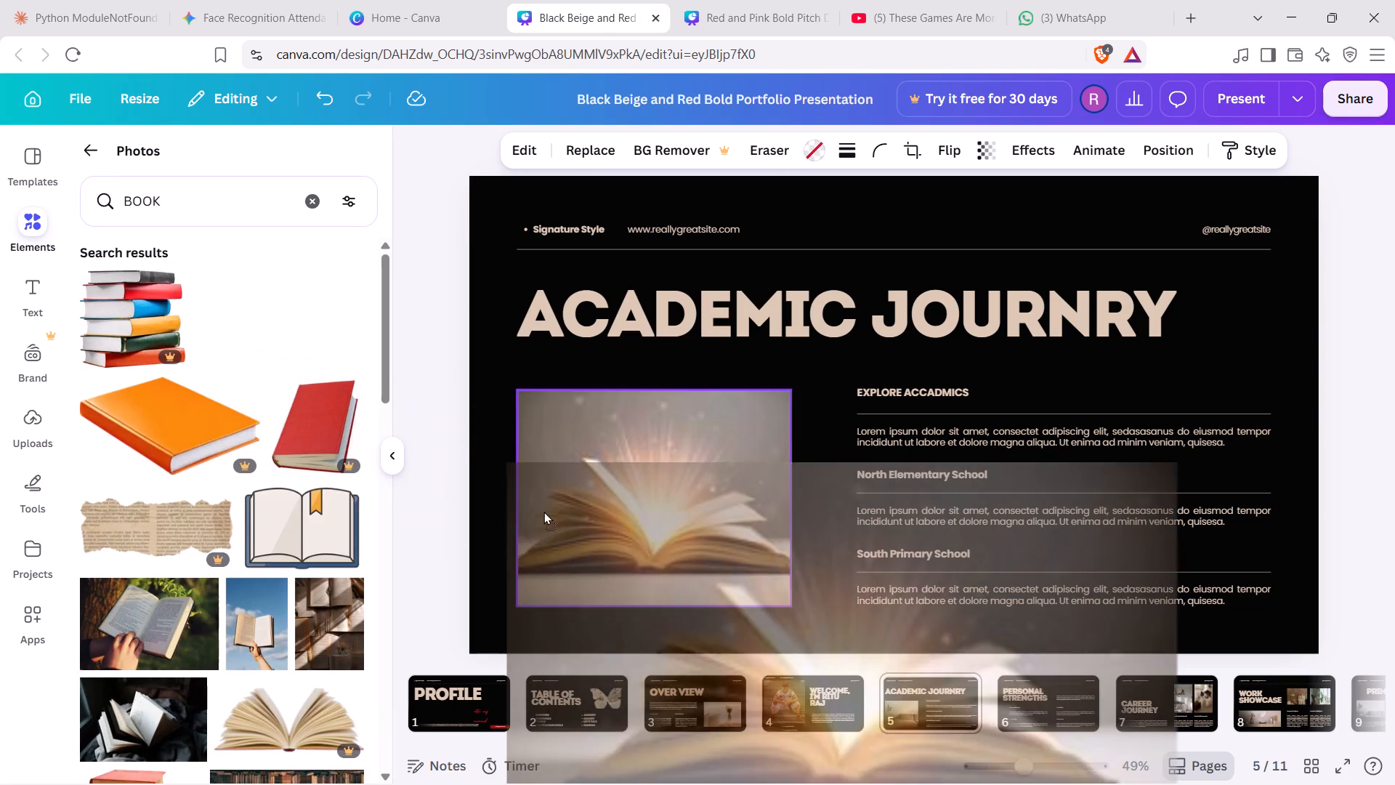
left_click_drag(543, 511, 515, 452)
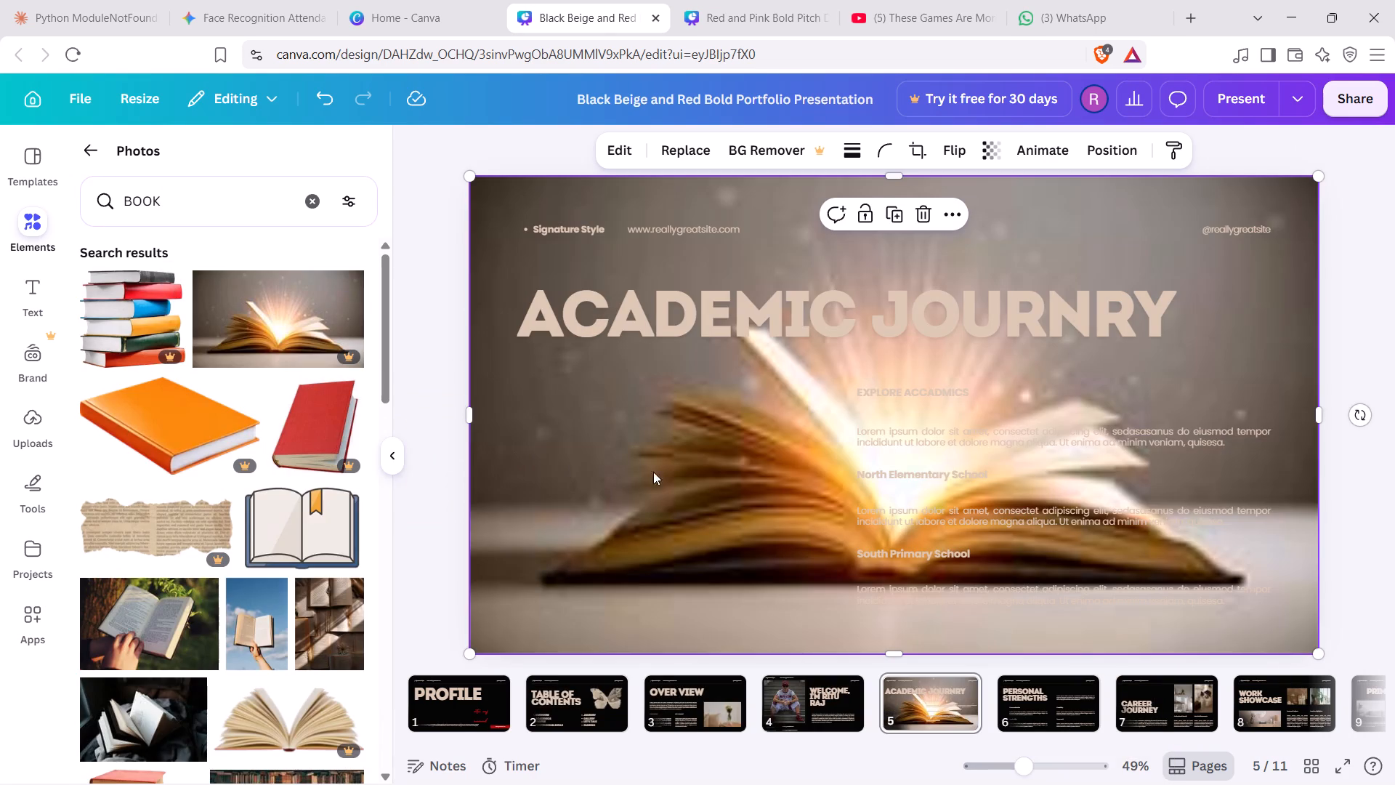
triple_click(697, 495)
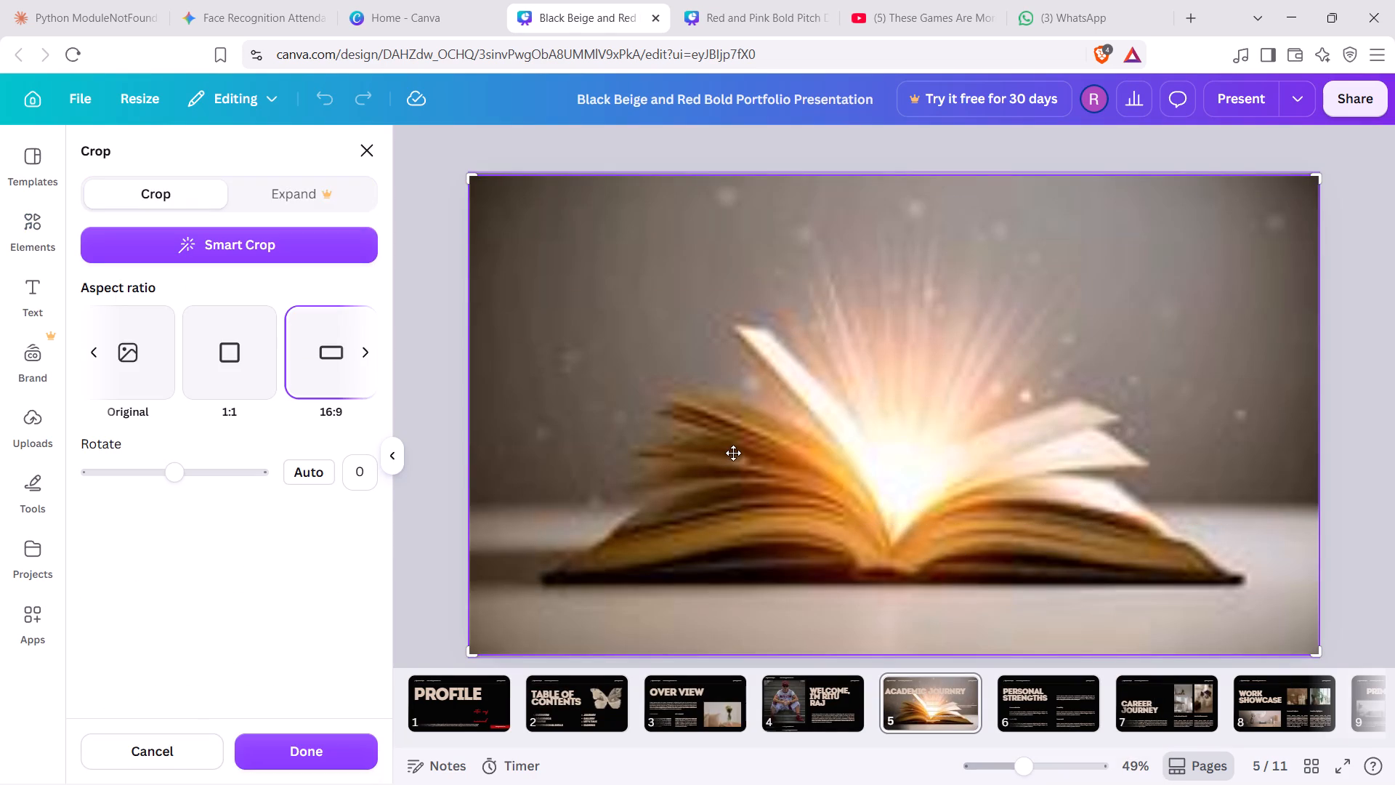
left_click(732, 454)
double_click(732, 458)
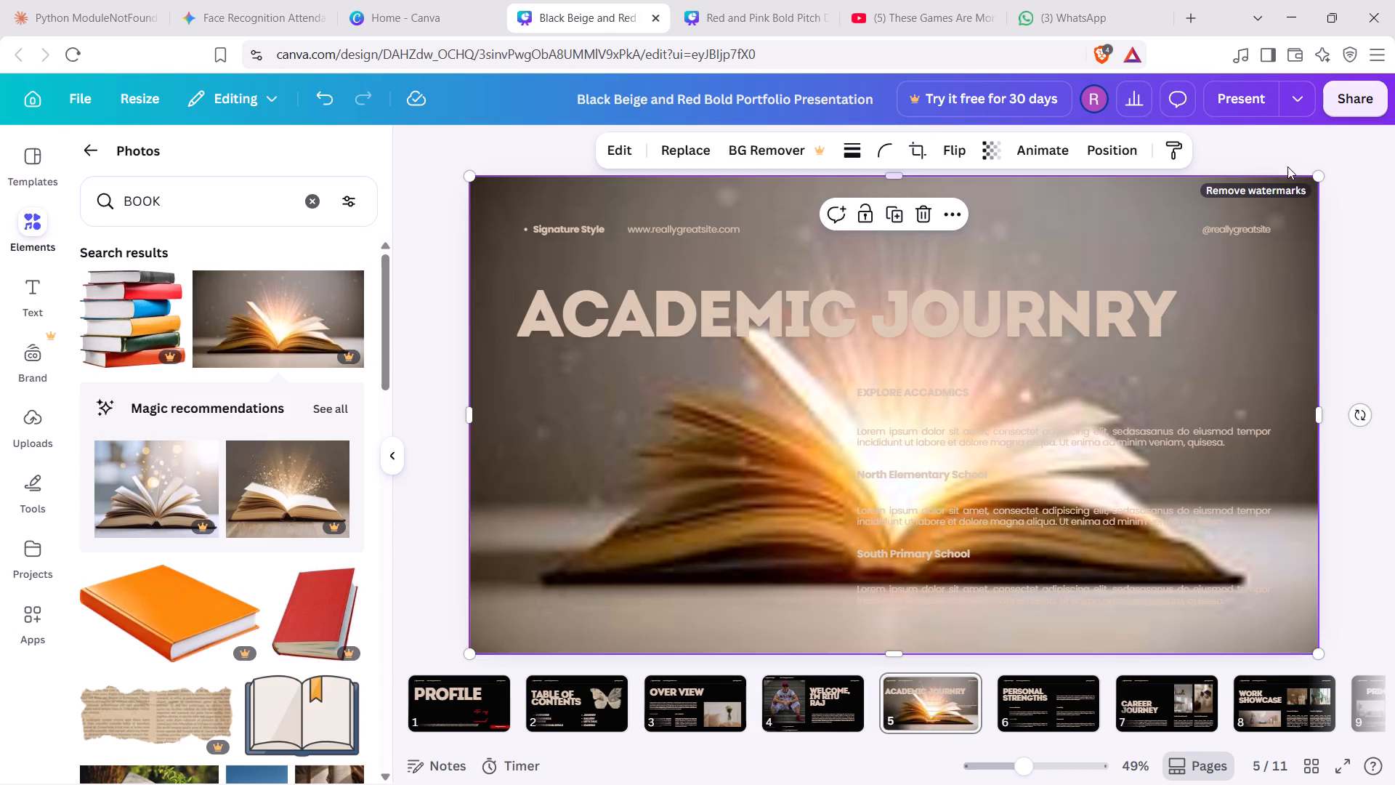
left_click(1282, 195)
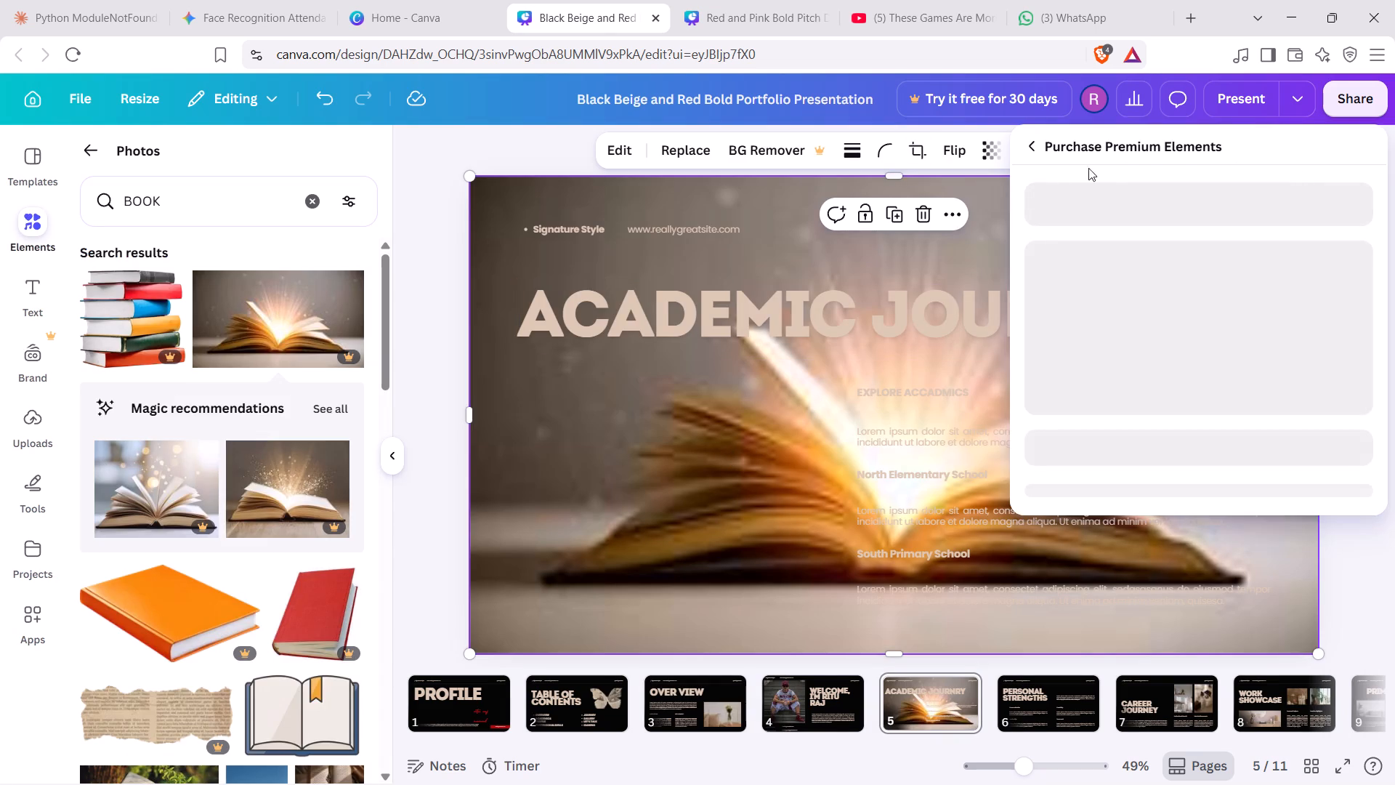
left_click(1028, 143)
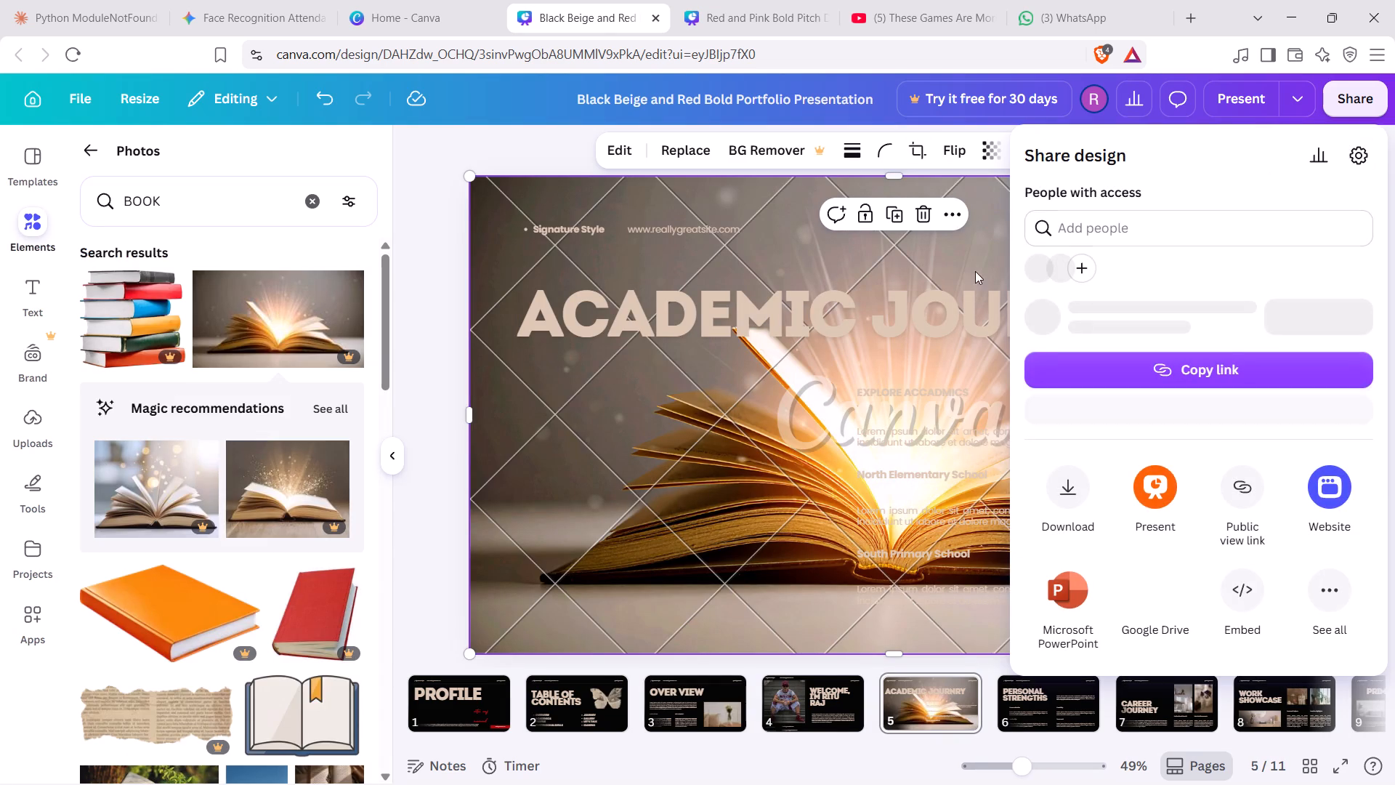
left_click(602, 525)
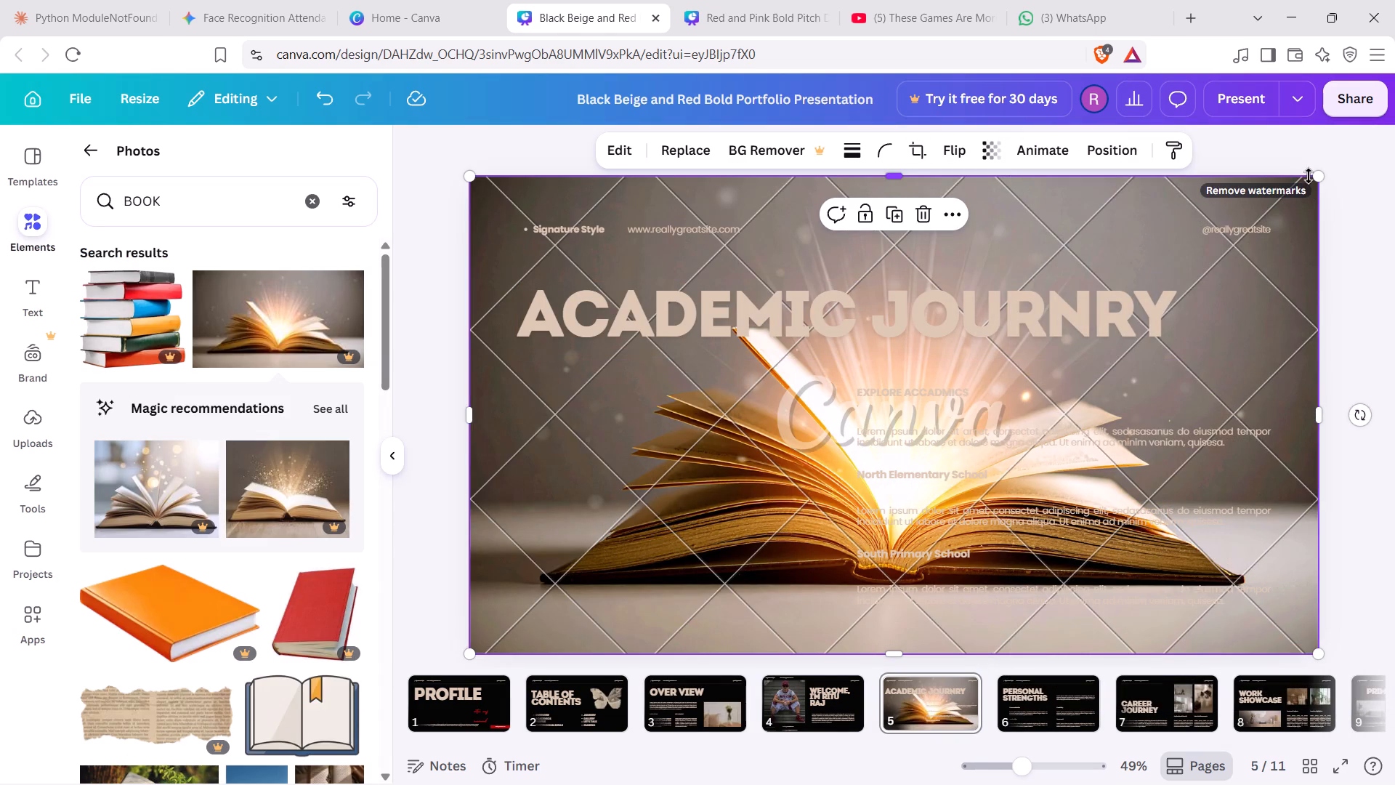
Shrink the open-book photo and place it into the page 5 picture frame, replacing the sofa photo.
left_click_drag(1316, 174, 685, 359)
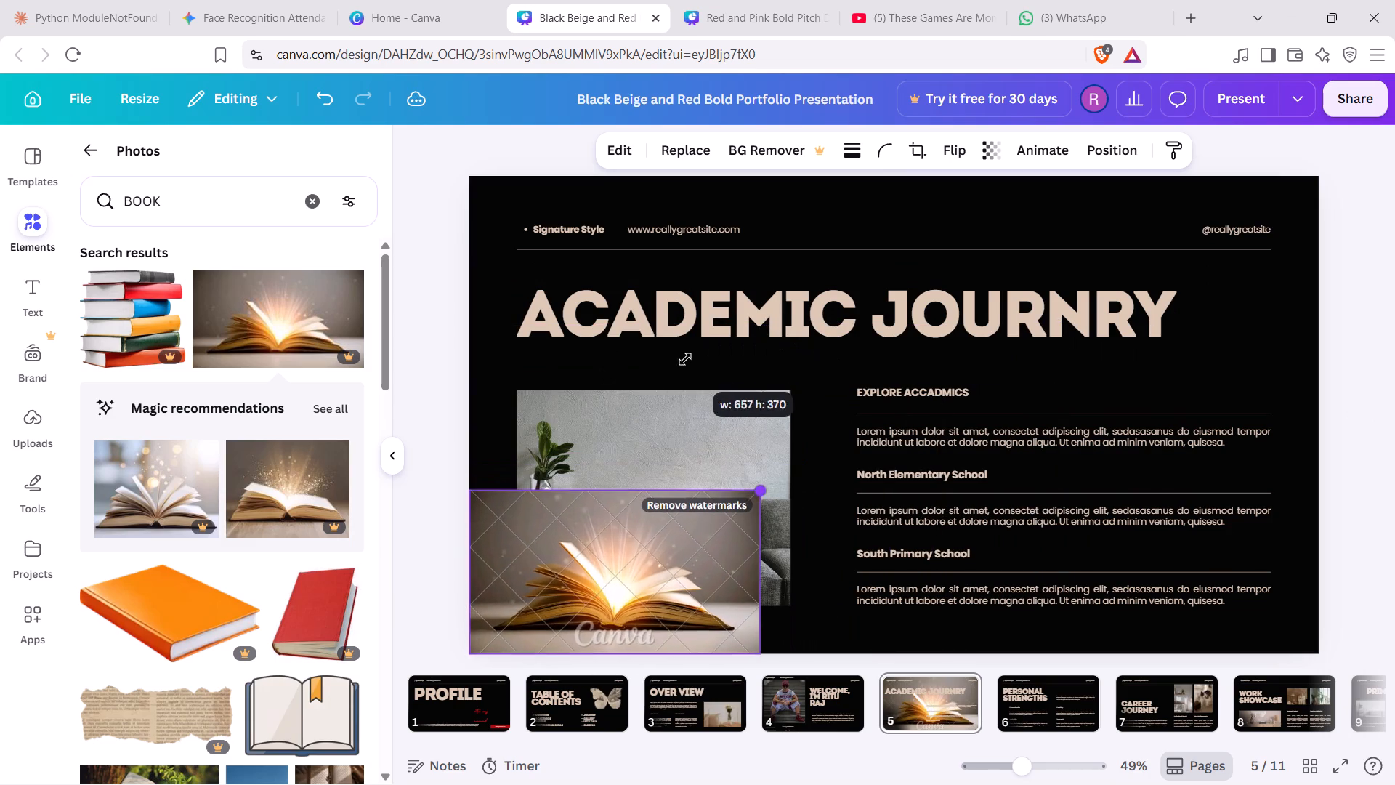
left_click_drag(685, 359, 686, 363)
left_click_drag(650, 559, 675, 473)
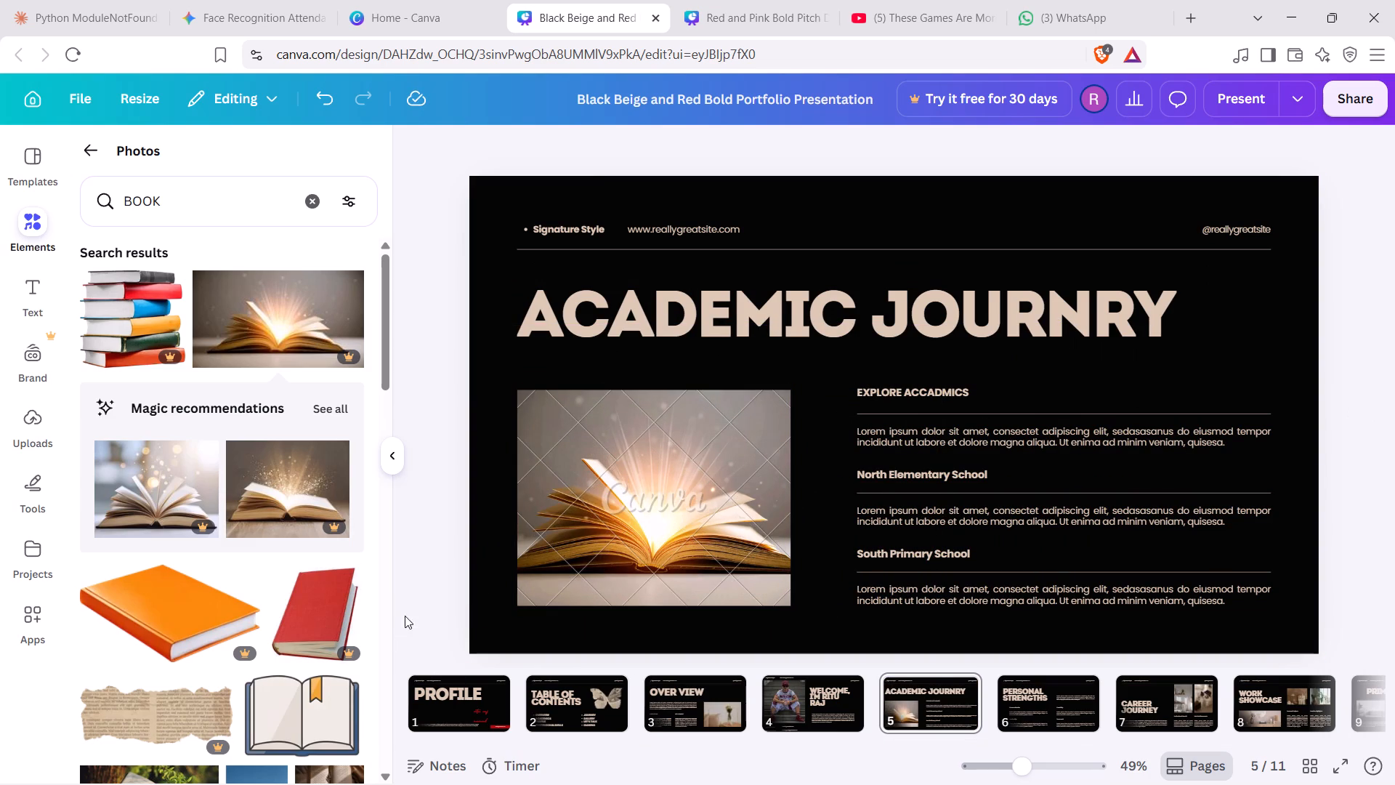
left_click(429, 326)
On page 6, delete the word STRENGTHS from the heading and start a new line after PERSONAL.
left_click(1044, 706)
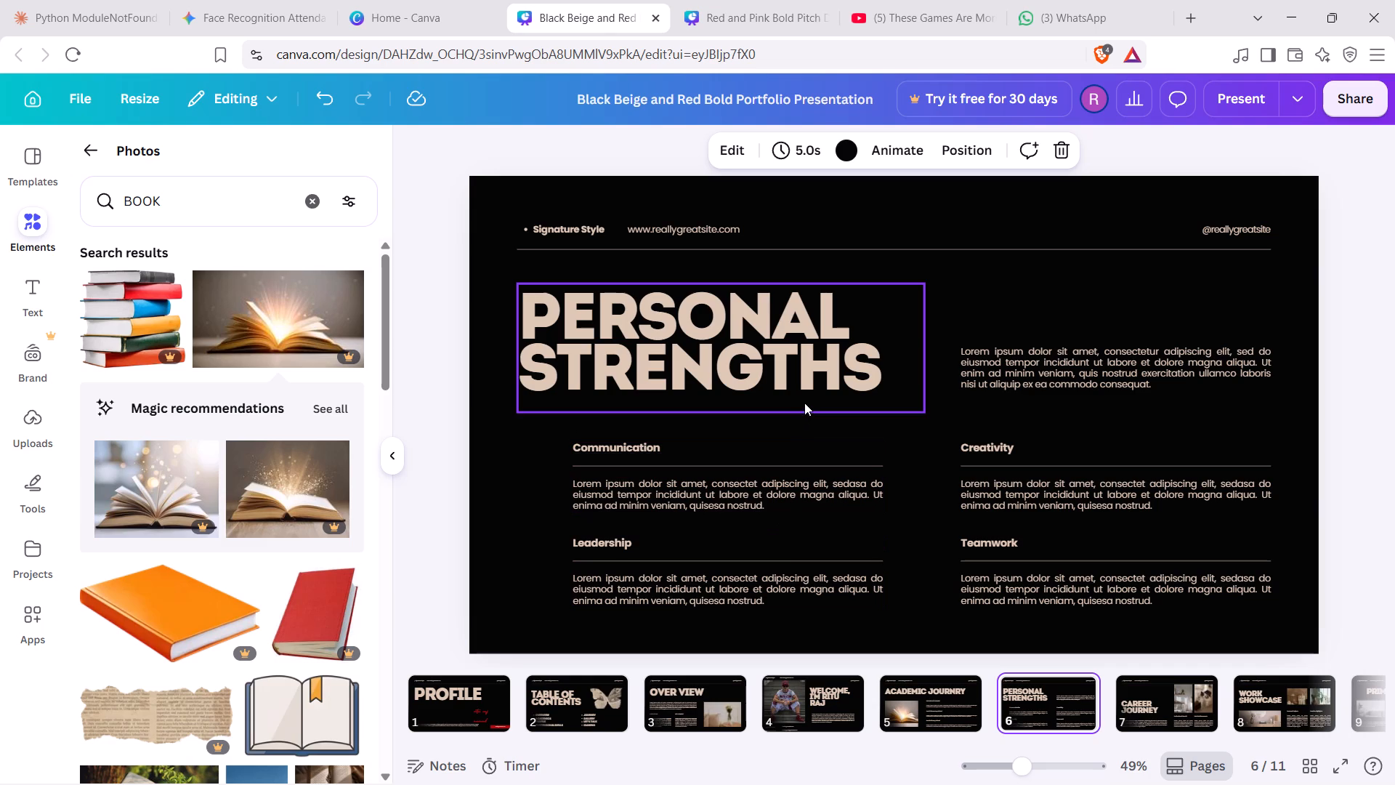
left_click(887, 361)
left_click(887, 361)
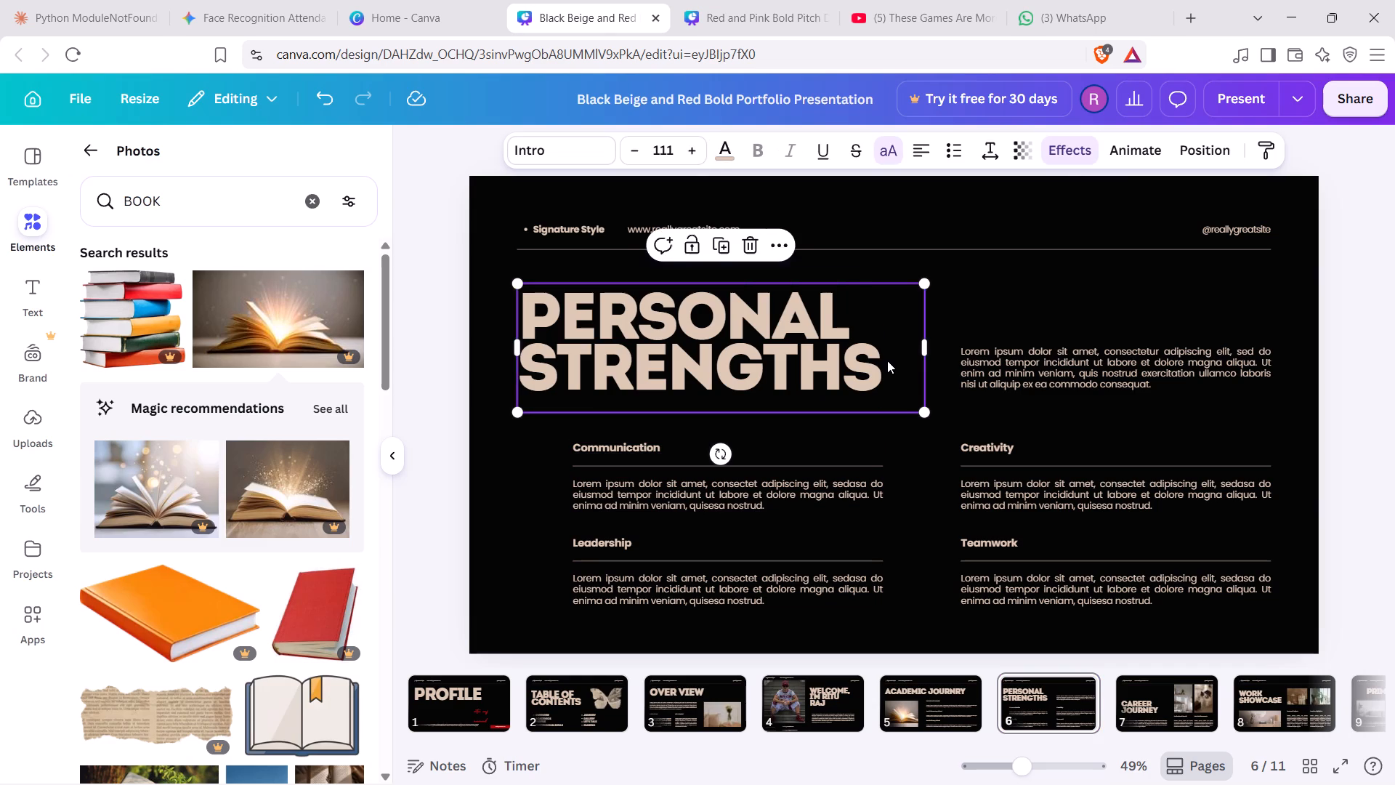
left_click_drag(886, 368, 883, 382)
left_click(883, 382)
key("BackSpace")
key("BackSpace")
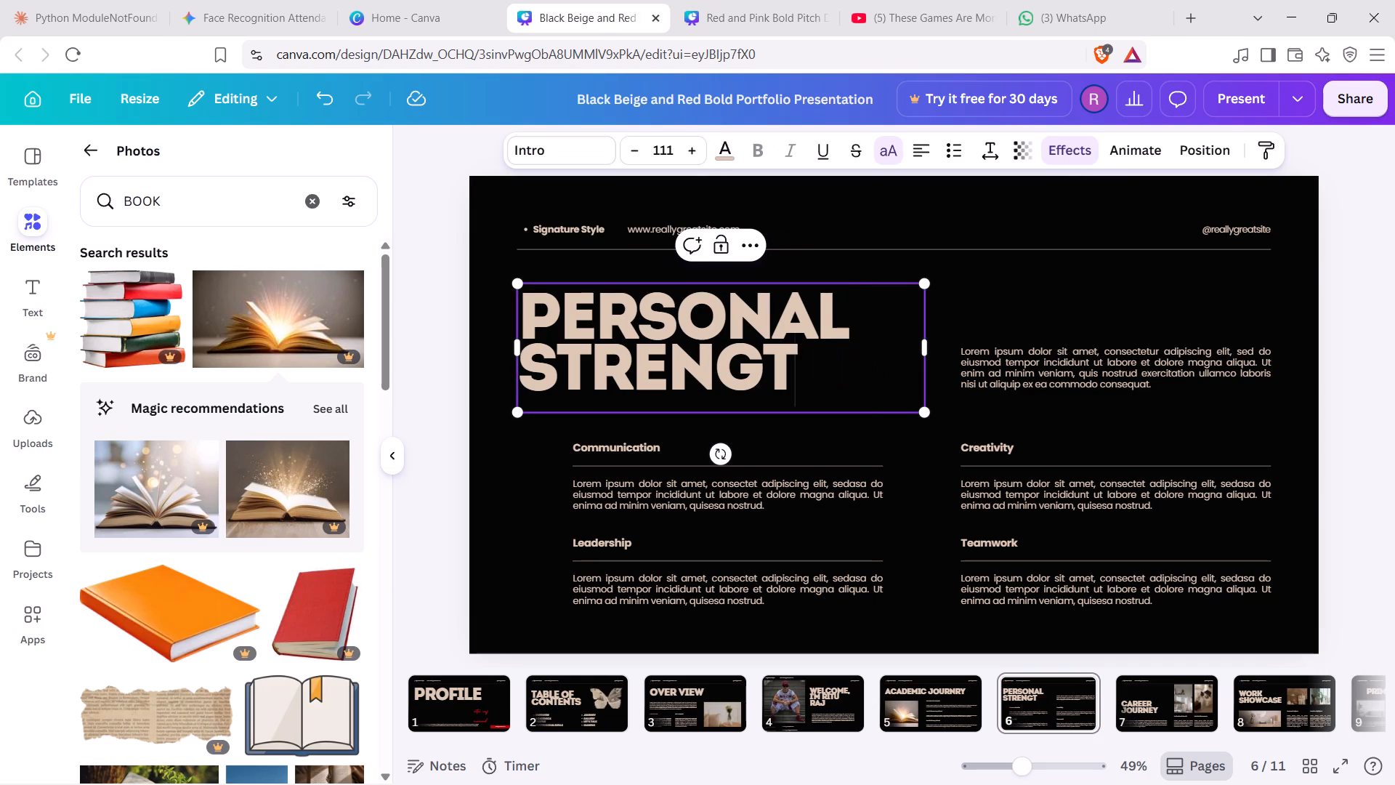
key("BackSpace")
key("BackSpace")
key("BackSpace")
key("BackSpace")
key("BackSpace")
key("BackSpace")
key("BackSpace")
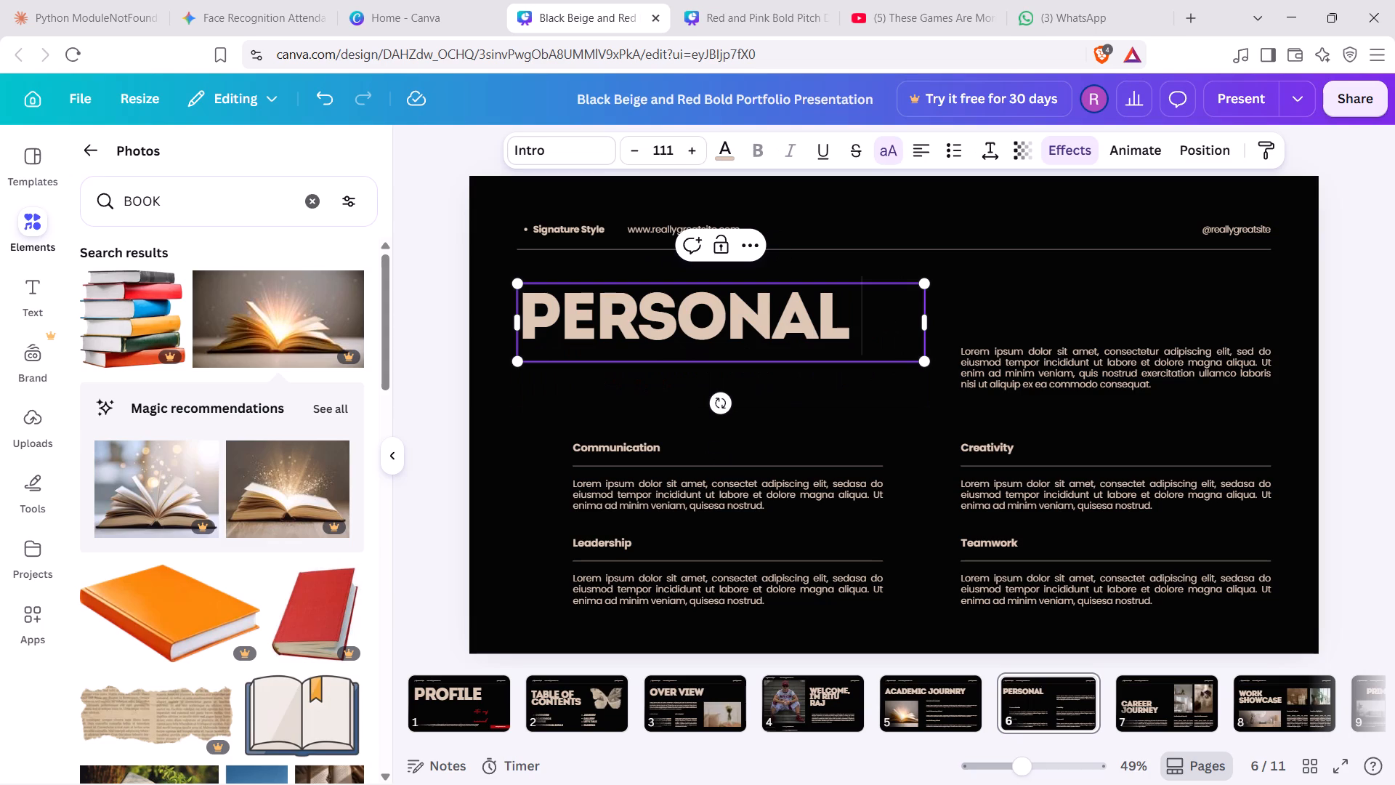
key("Return")
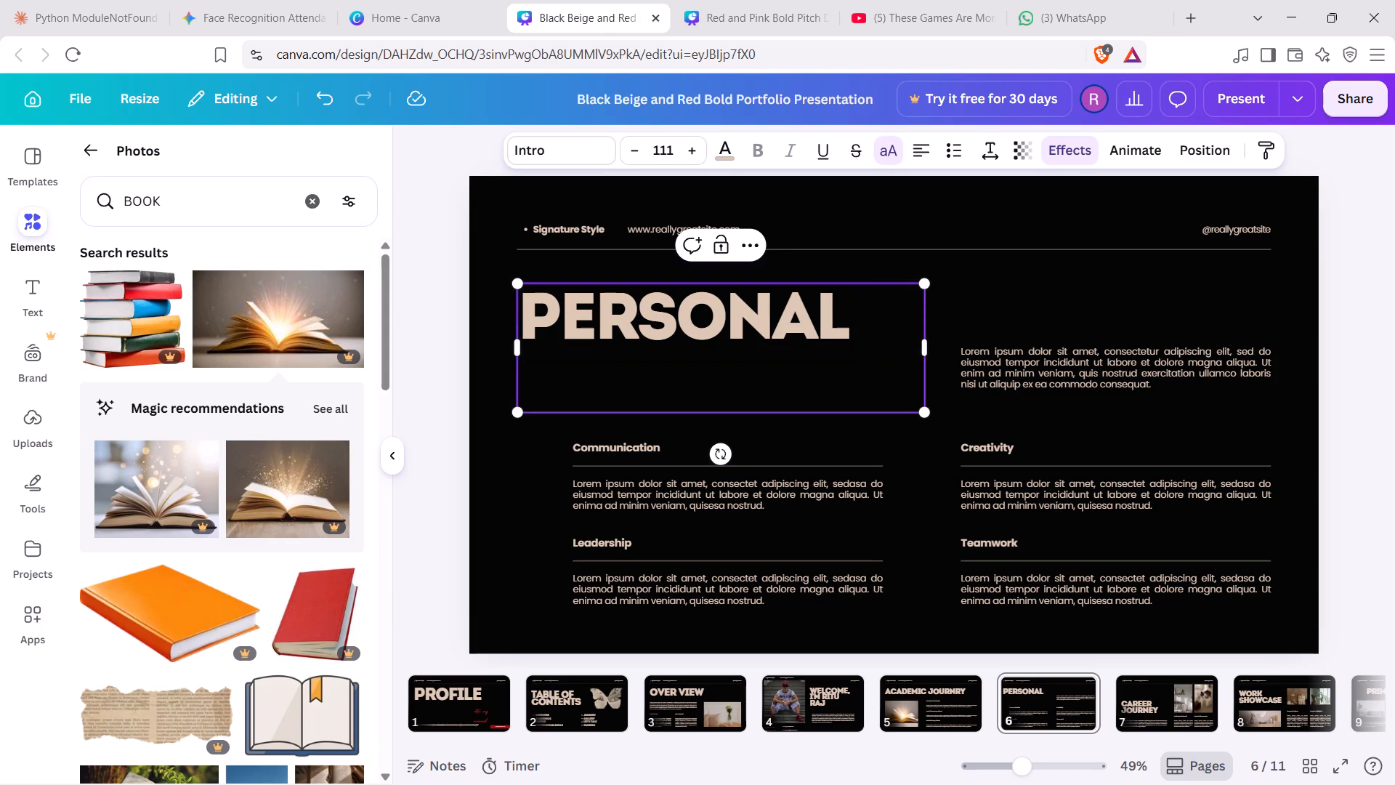
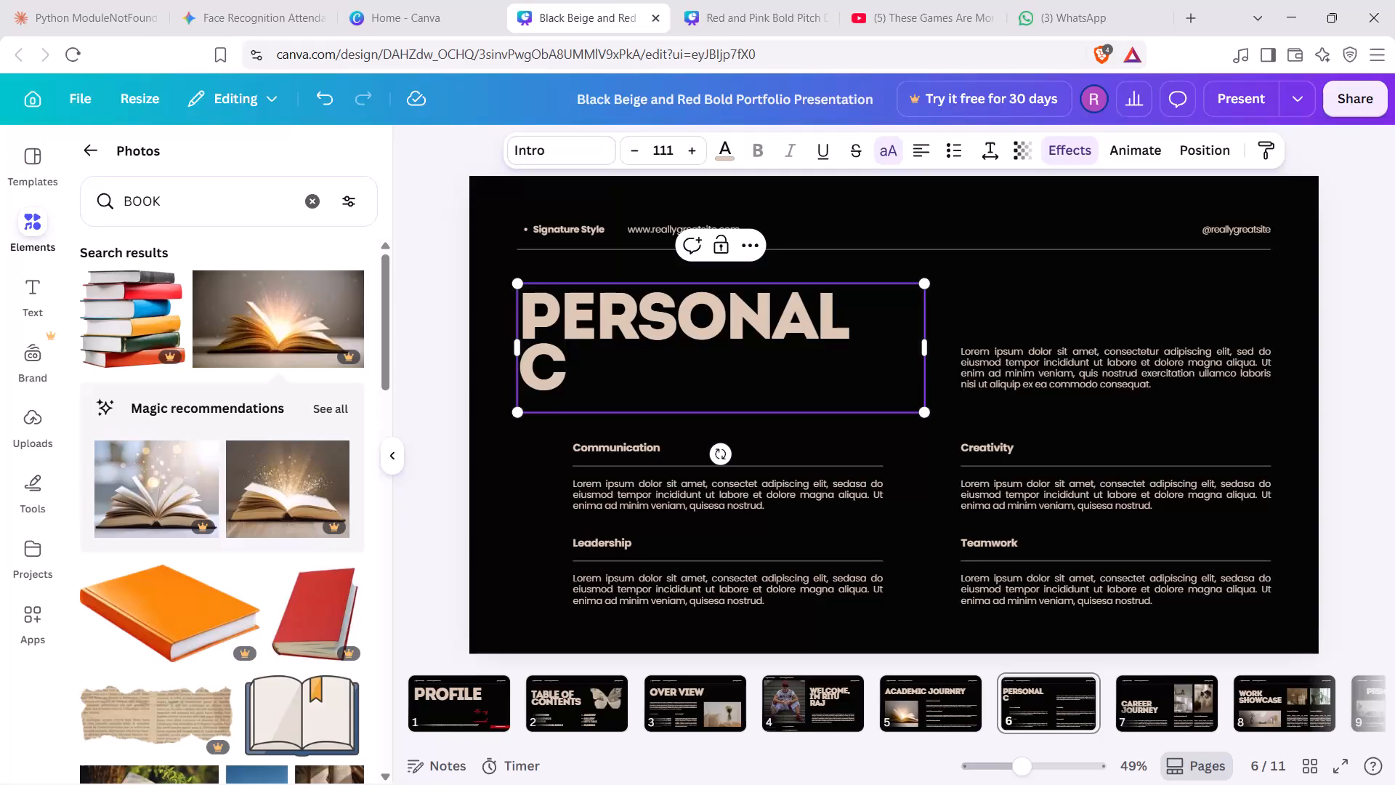
Complete the second line of the page 6 heading as CAPABLITY.
type("APABLITY")
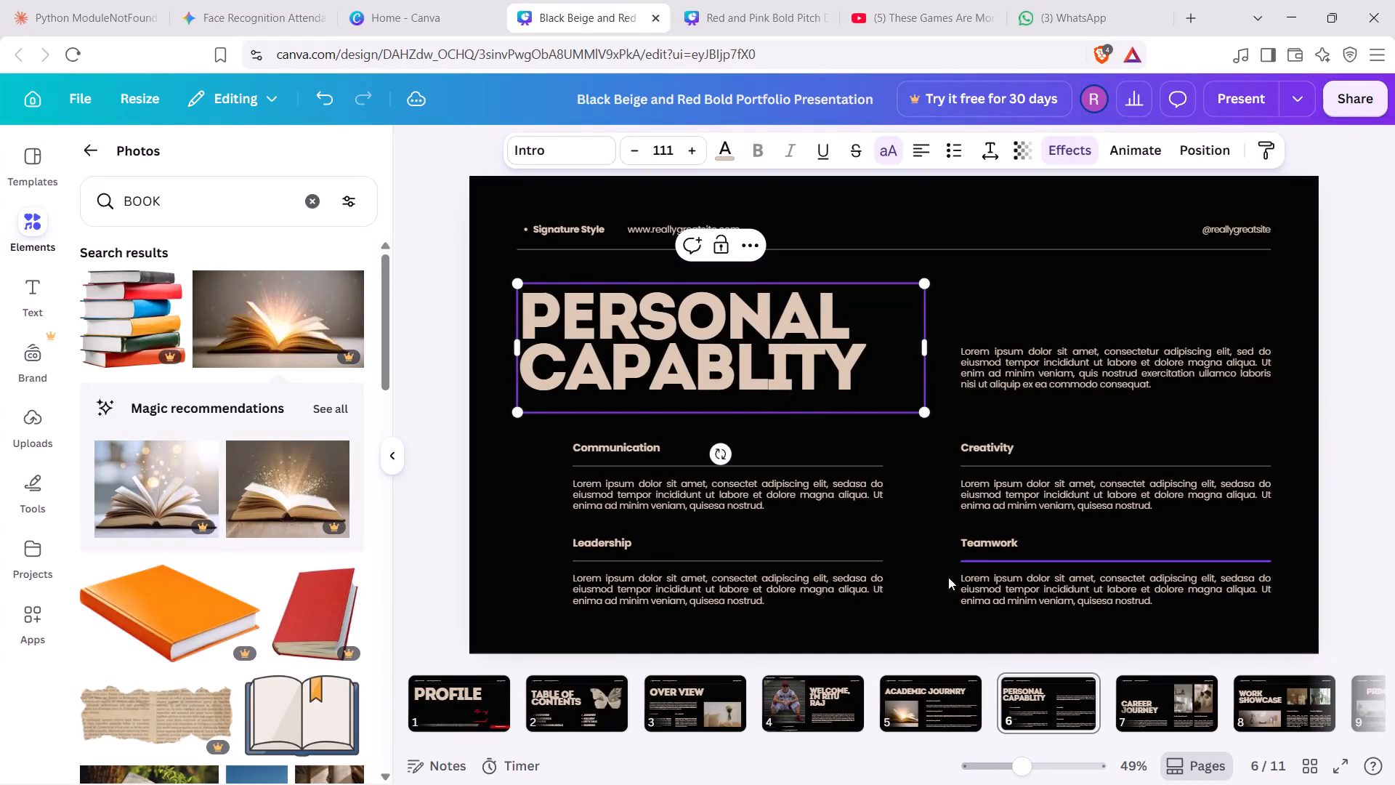
left_click(918, 515)
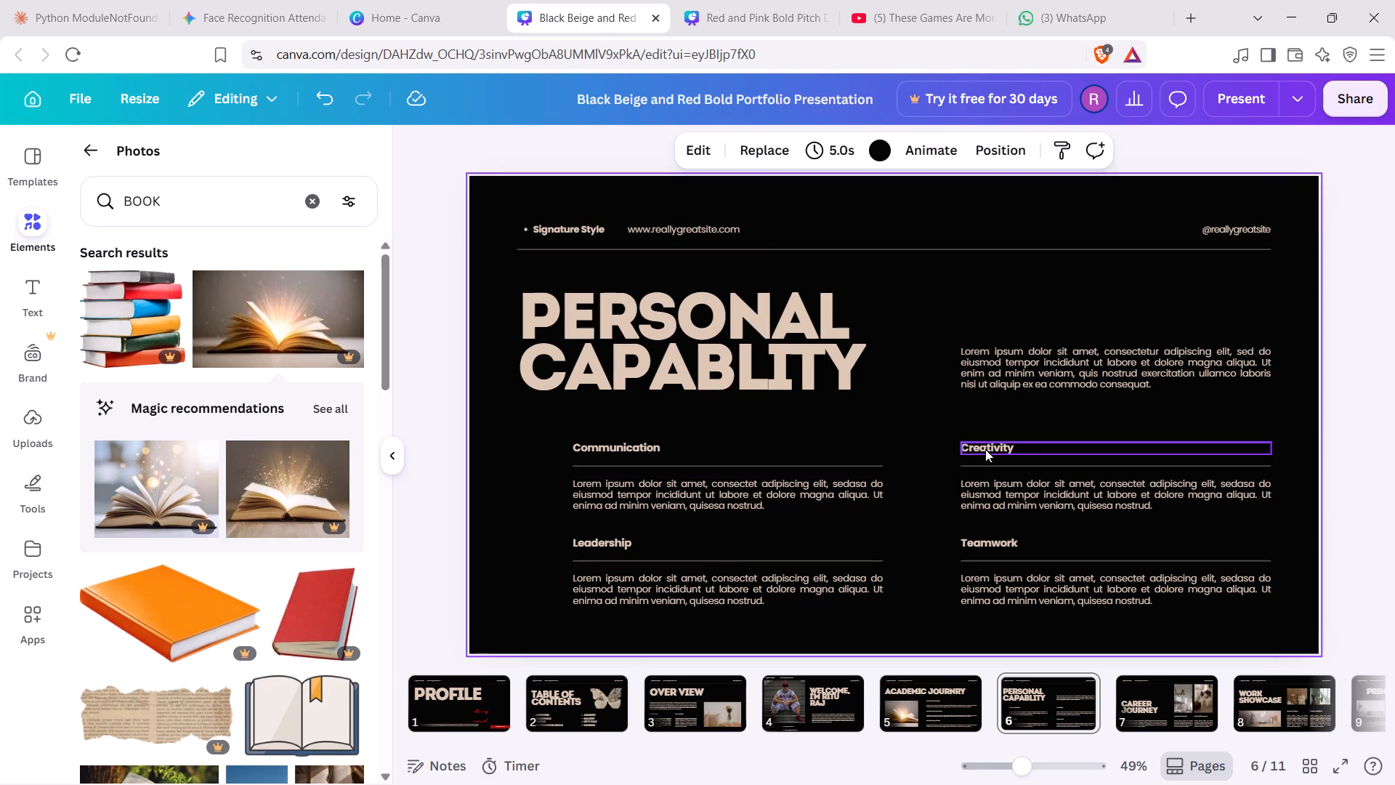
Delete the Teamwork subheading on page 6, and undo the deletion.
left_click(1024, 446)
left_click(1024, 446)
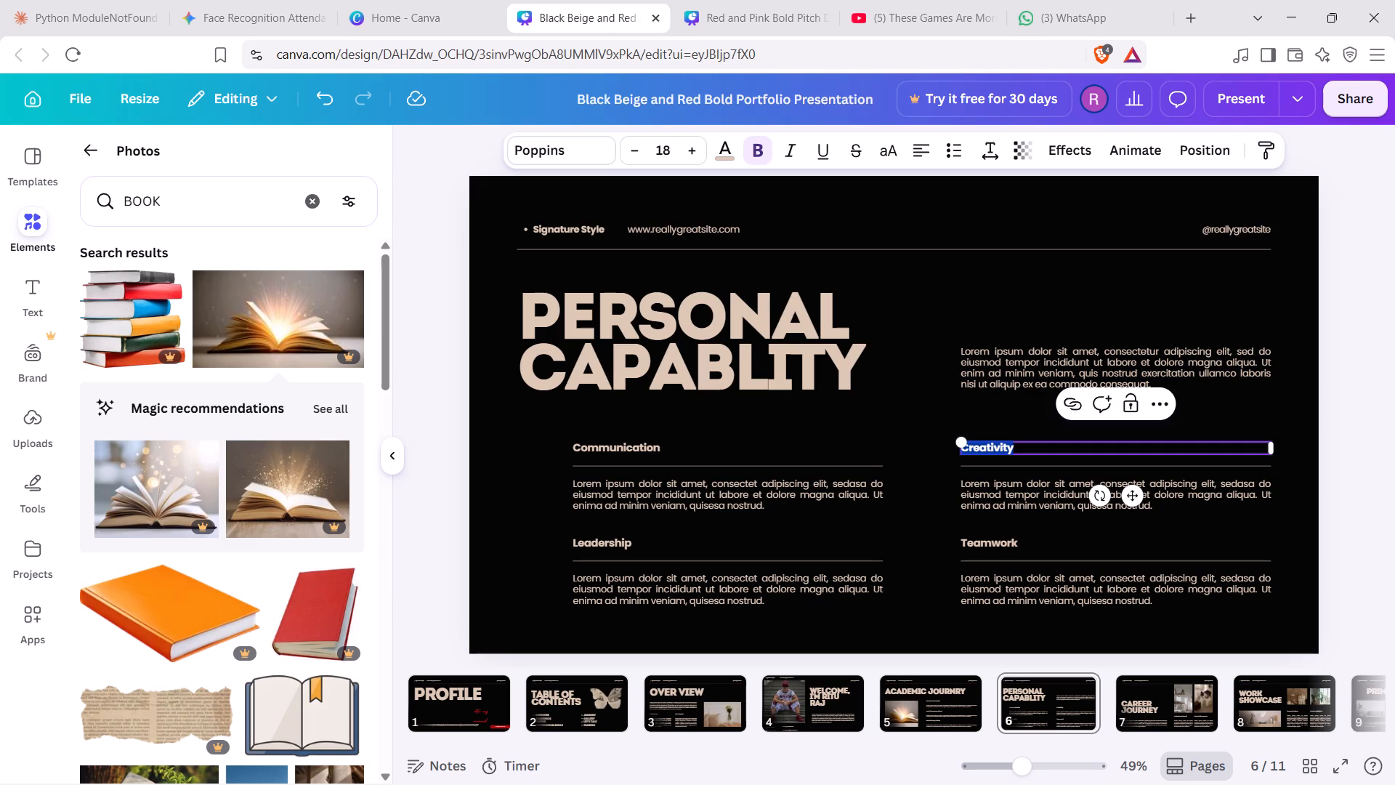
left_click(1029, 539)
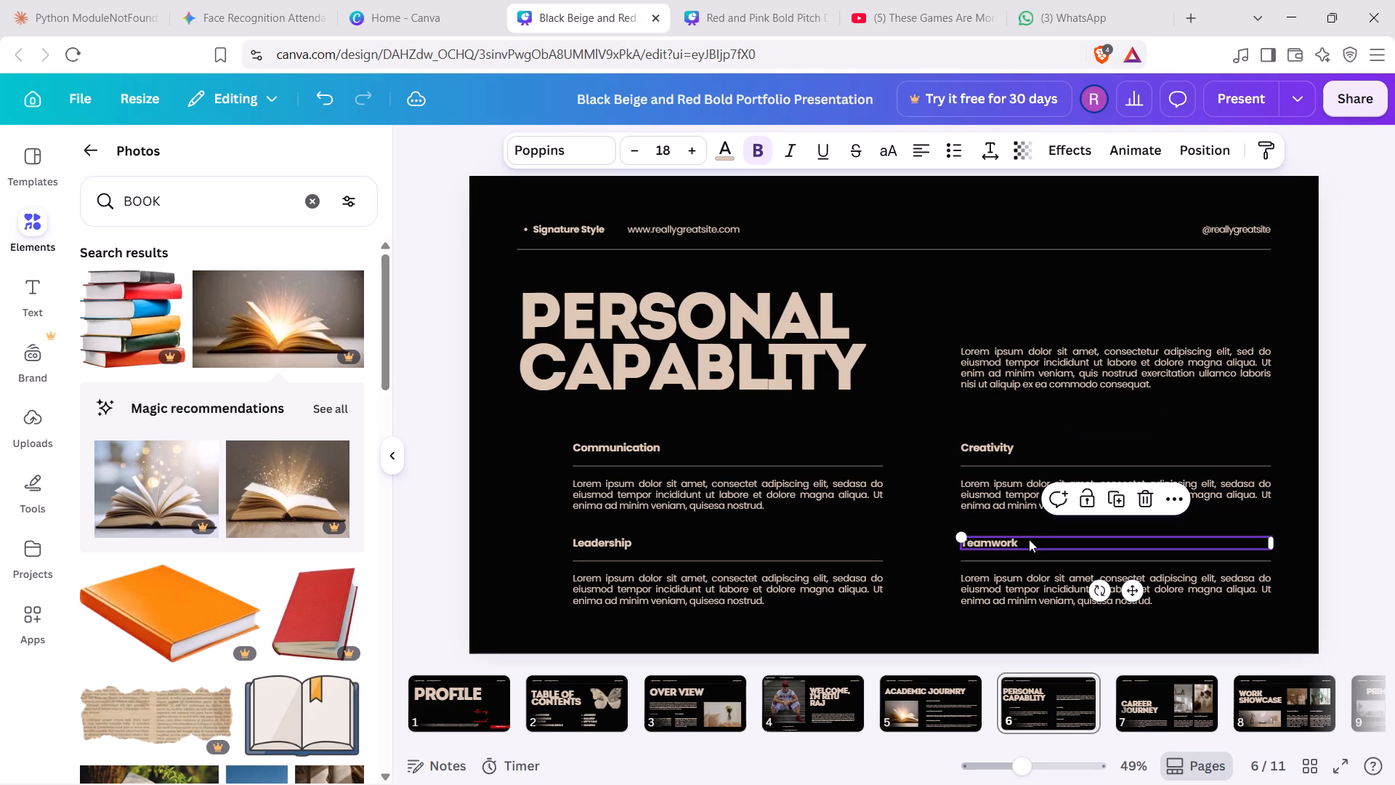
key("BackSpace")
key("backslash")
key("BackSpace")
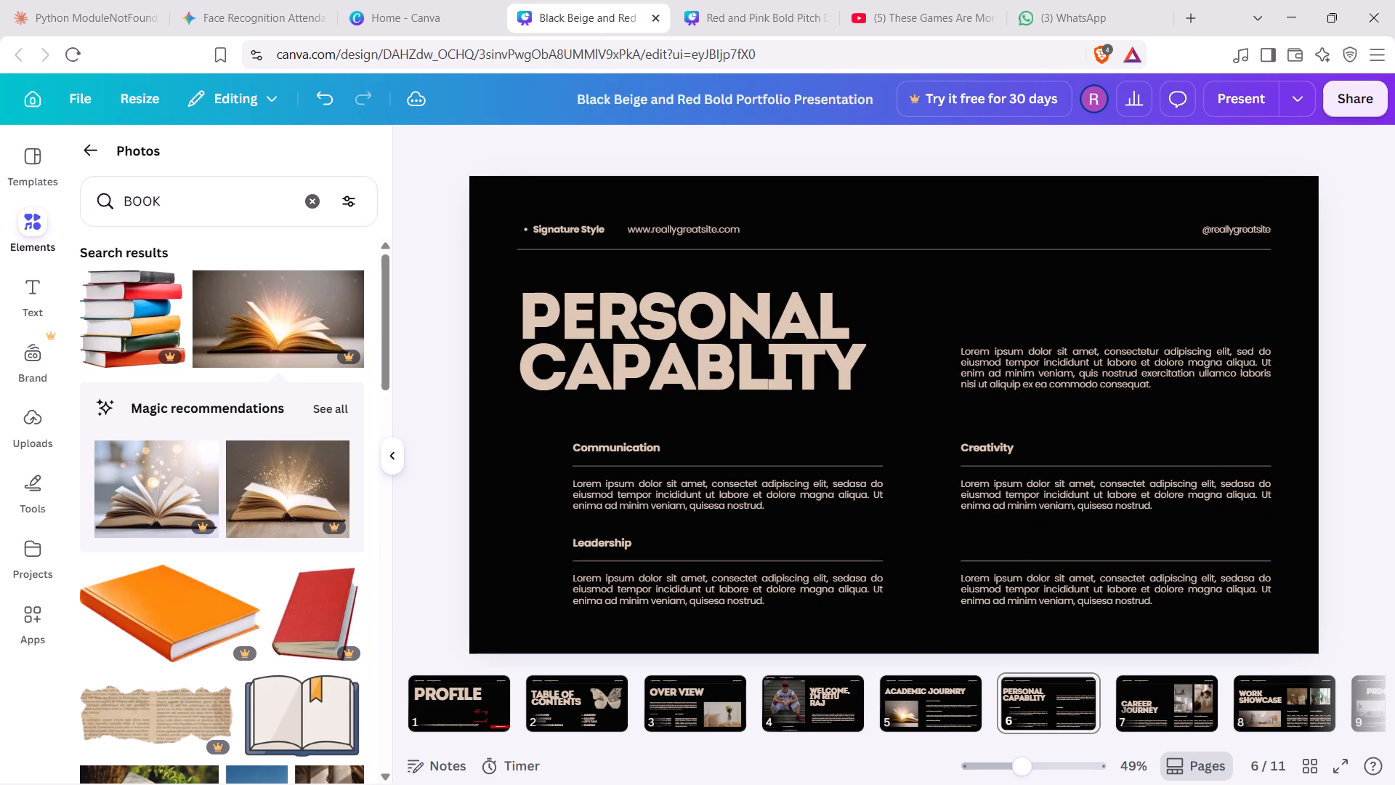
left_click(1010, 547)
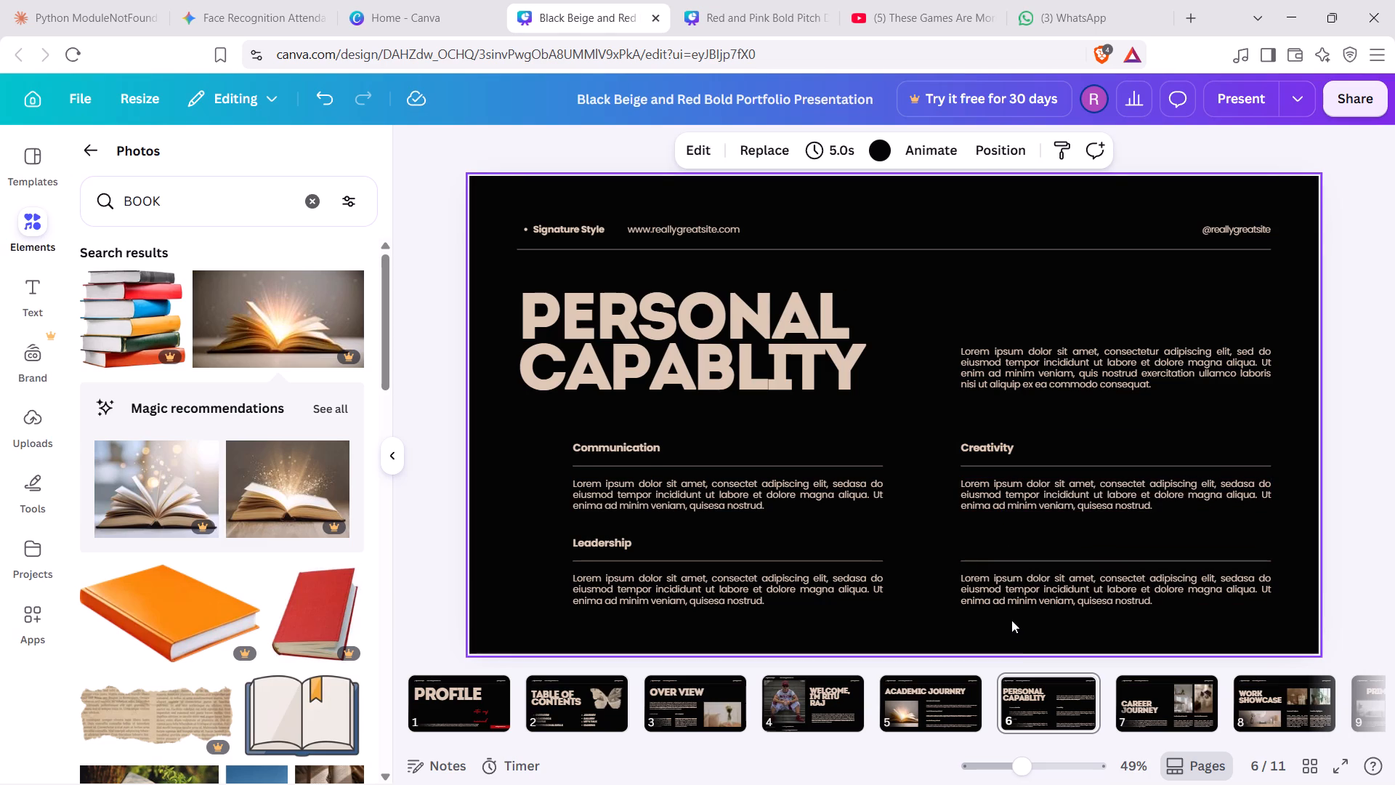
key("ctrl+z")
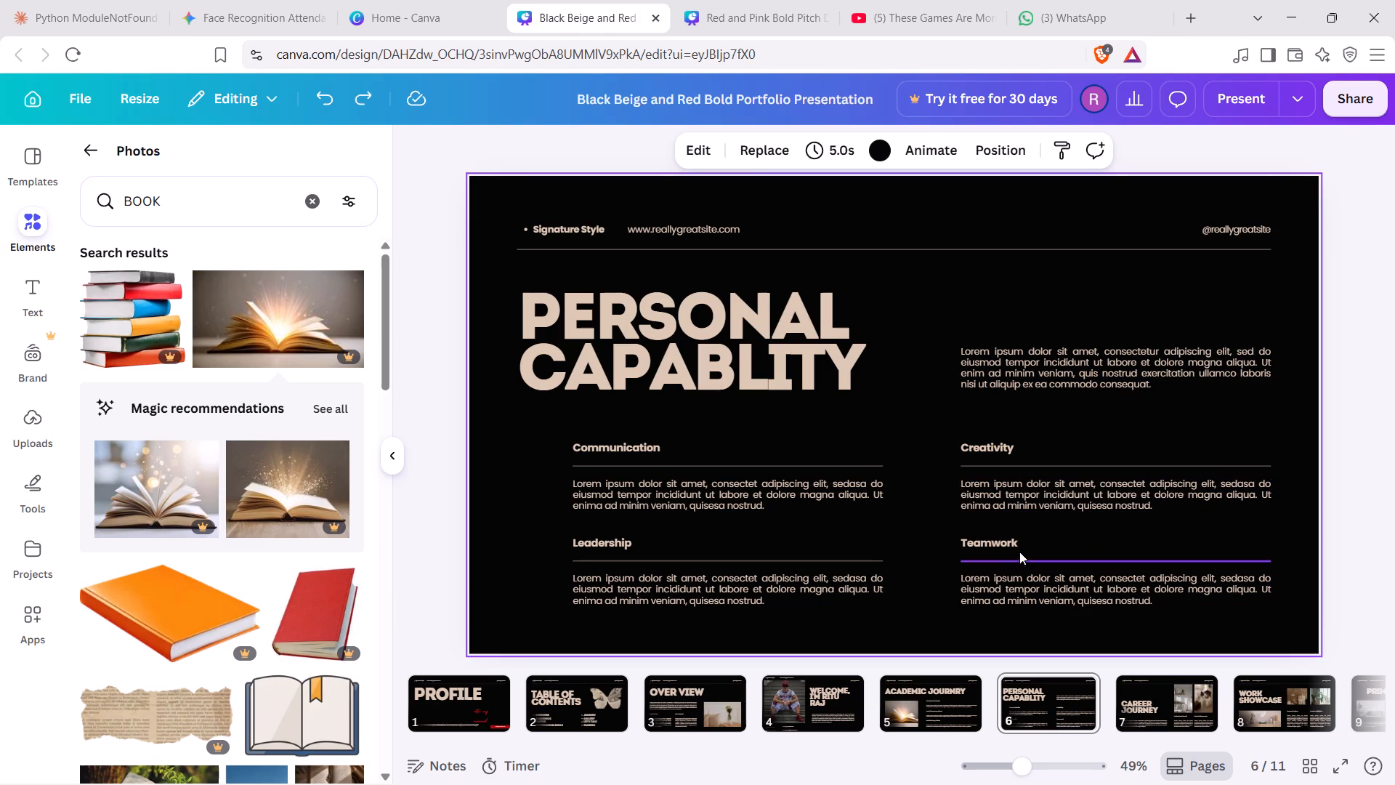
Move the paragraph beside the PERSONAL CAPABLITY heading slightly upward.
left_click_drag(1041, 362, 1047, 345)
left_click(910, 406)
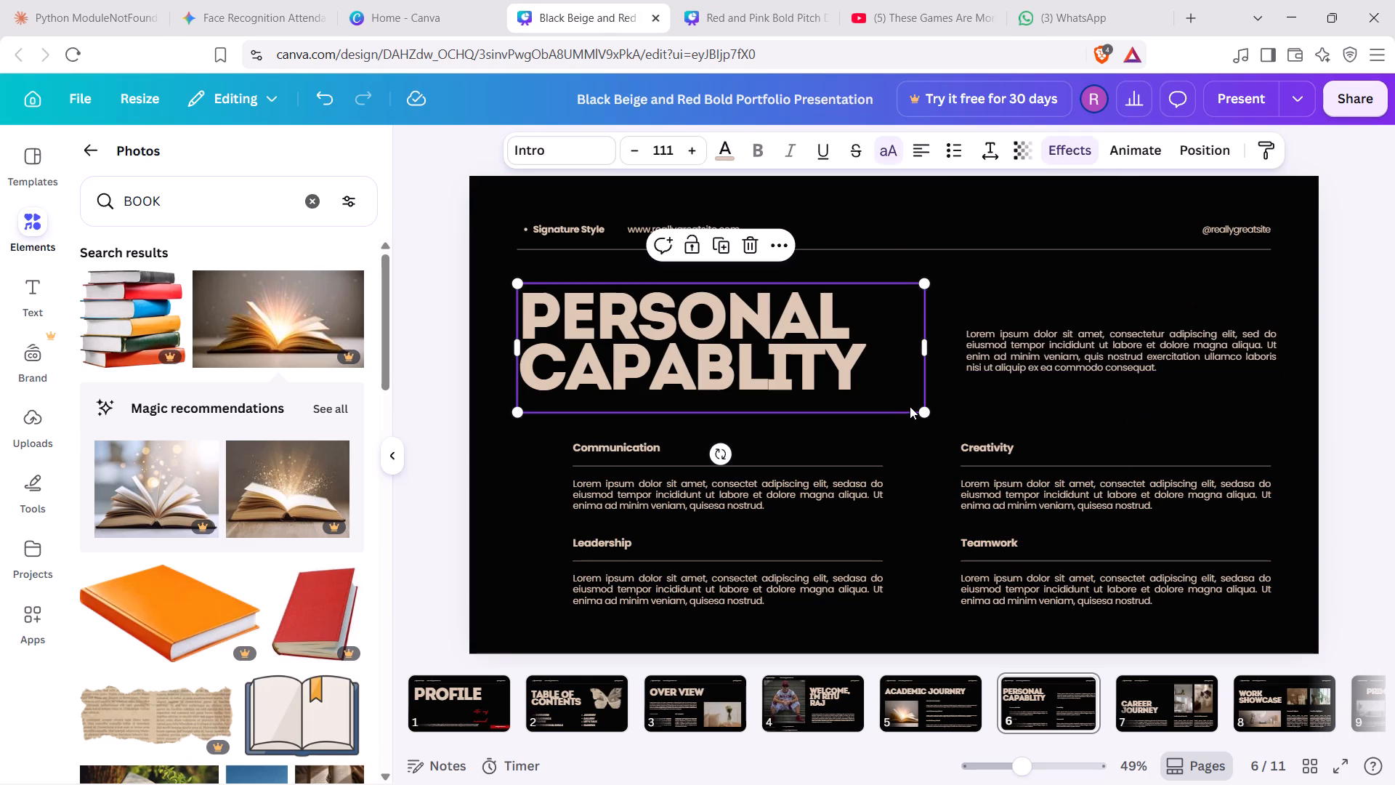
Change the page 6 background to the dark red already used in the design.
left_click(945, 418)
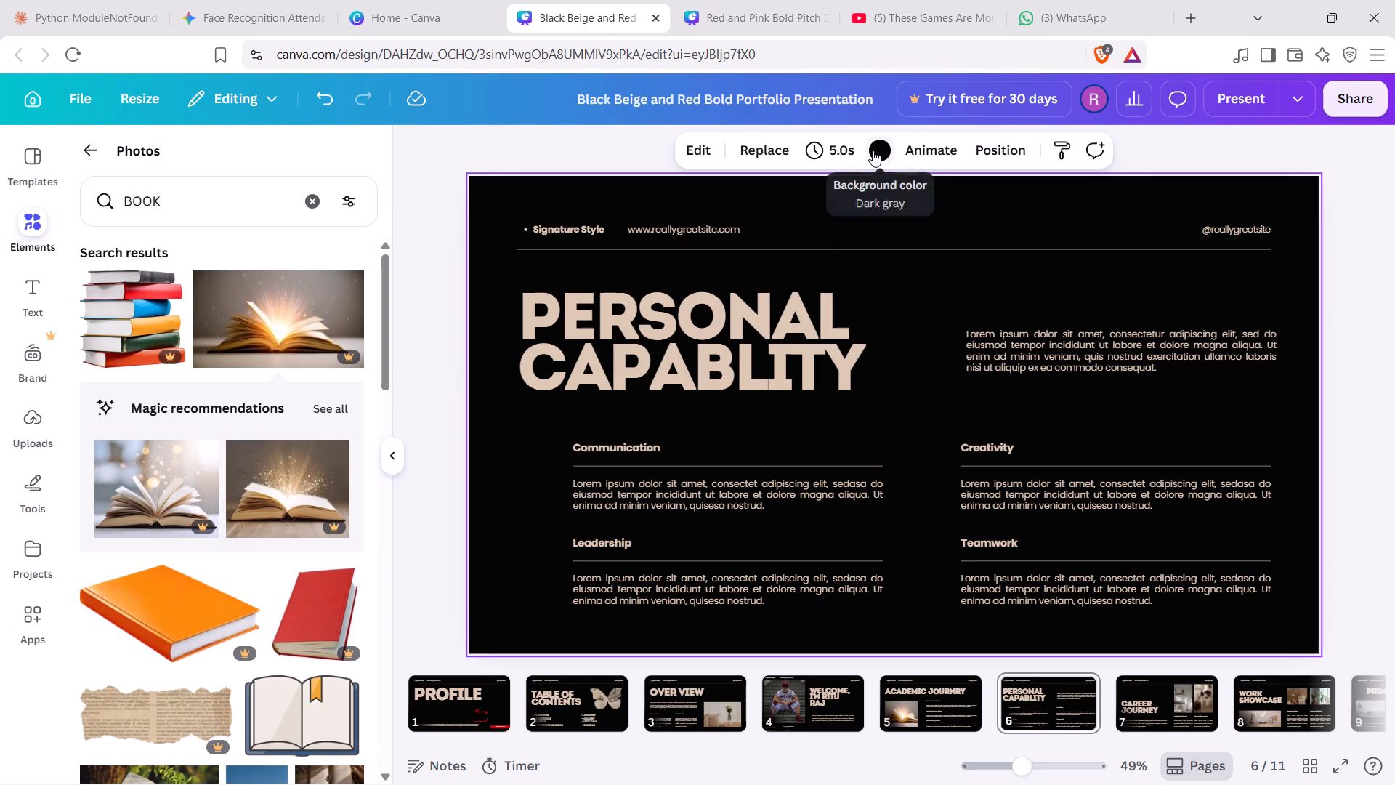
left_click(873, 150)
left_click(136, 355)
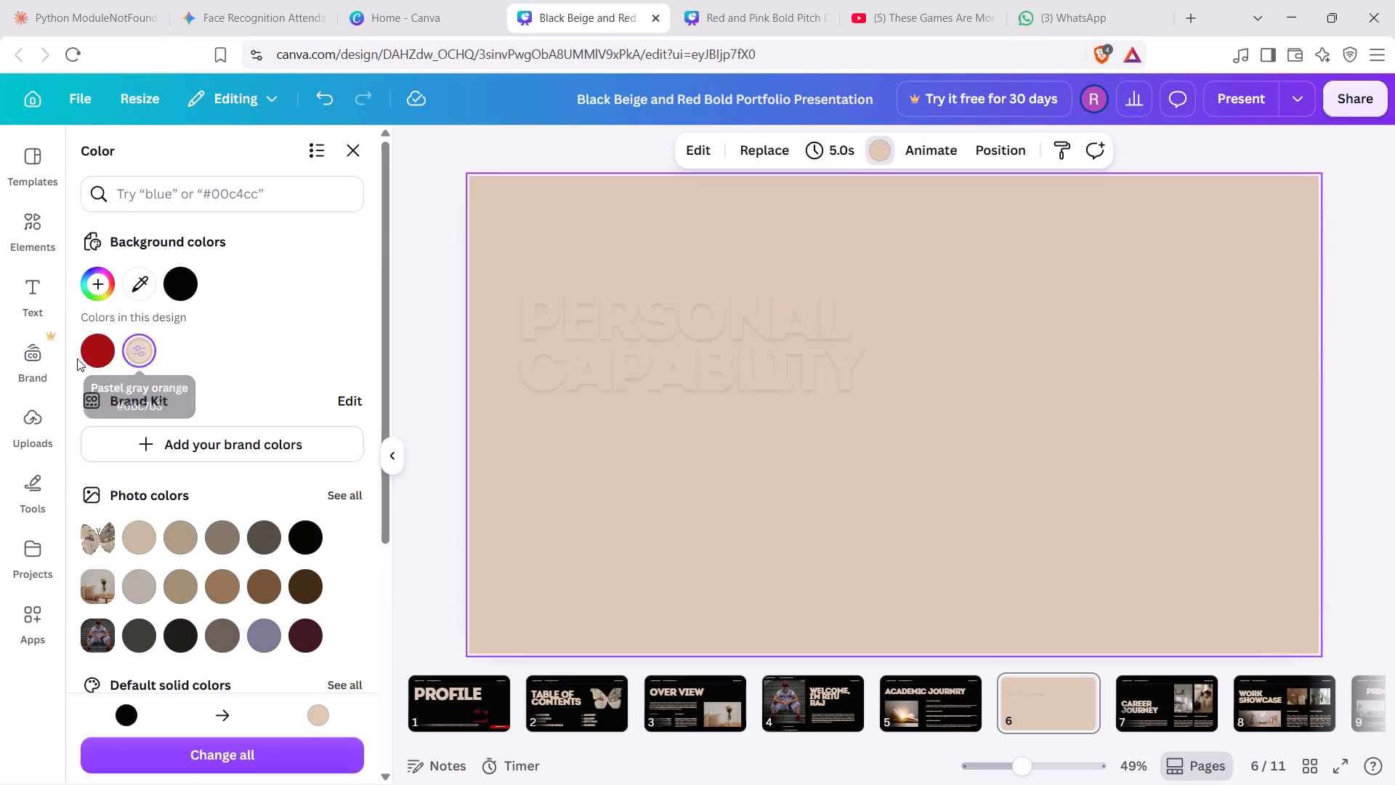
left_click(87, 355)
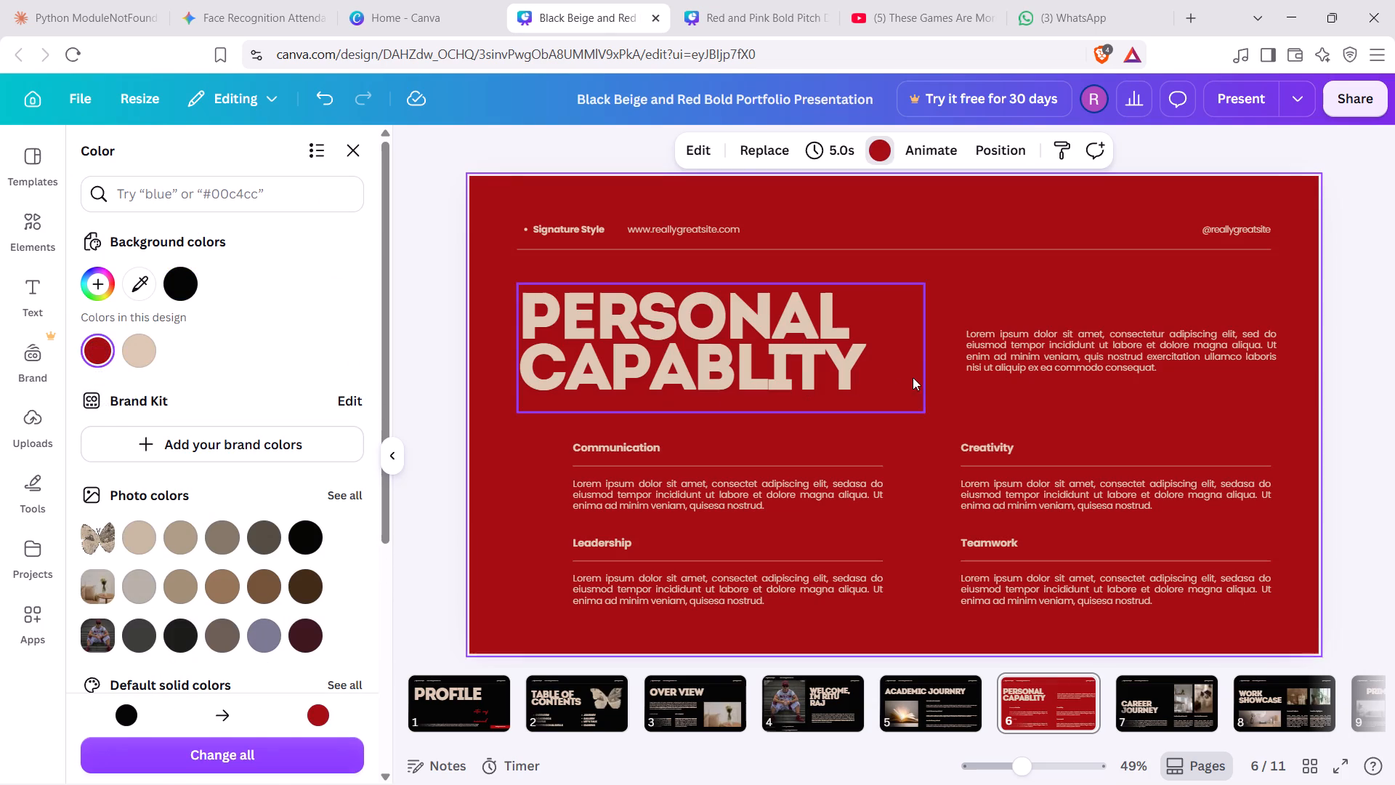
left_click(917, 408)
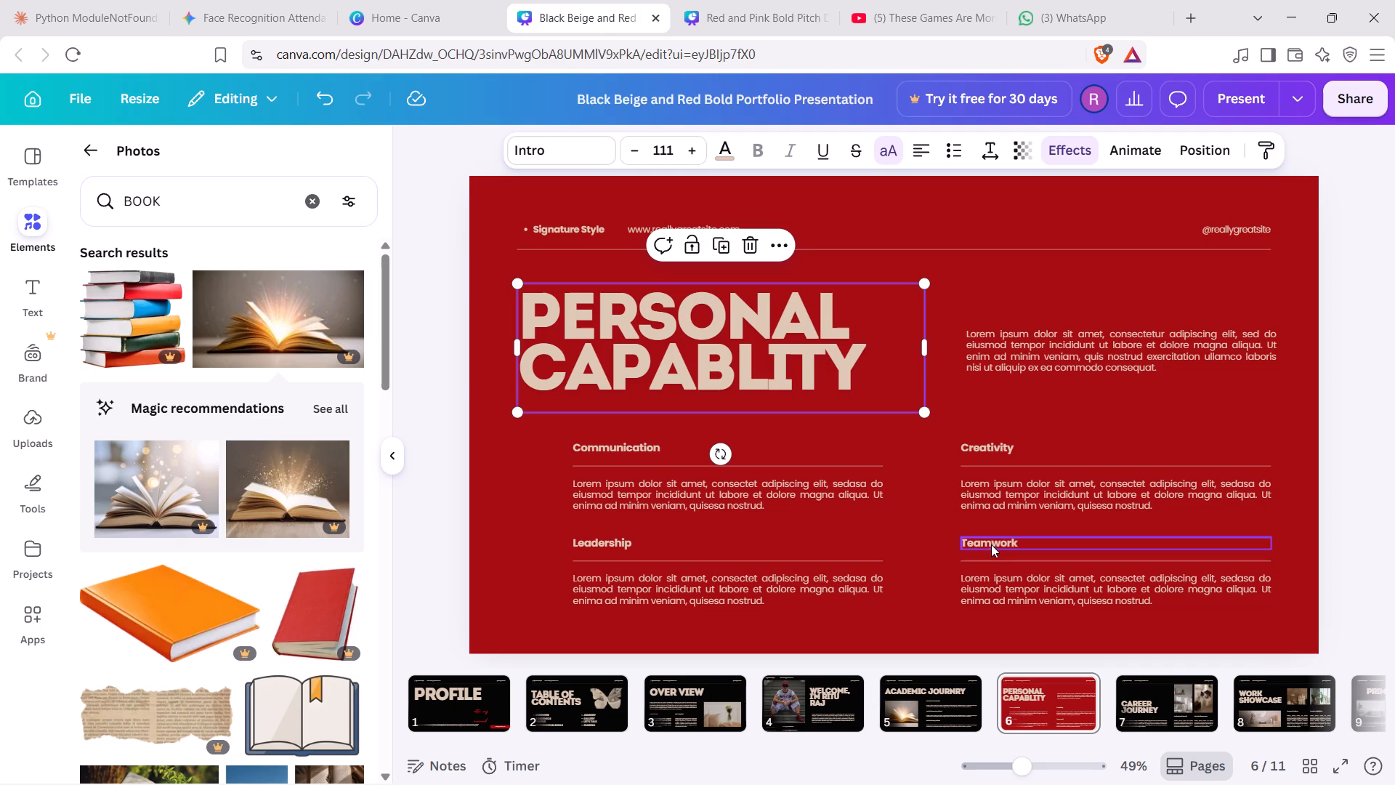
Replace the Creativity subheading on page 6 with INNOVATION.
left_click(998, 443)
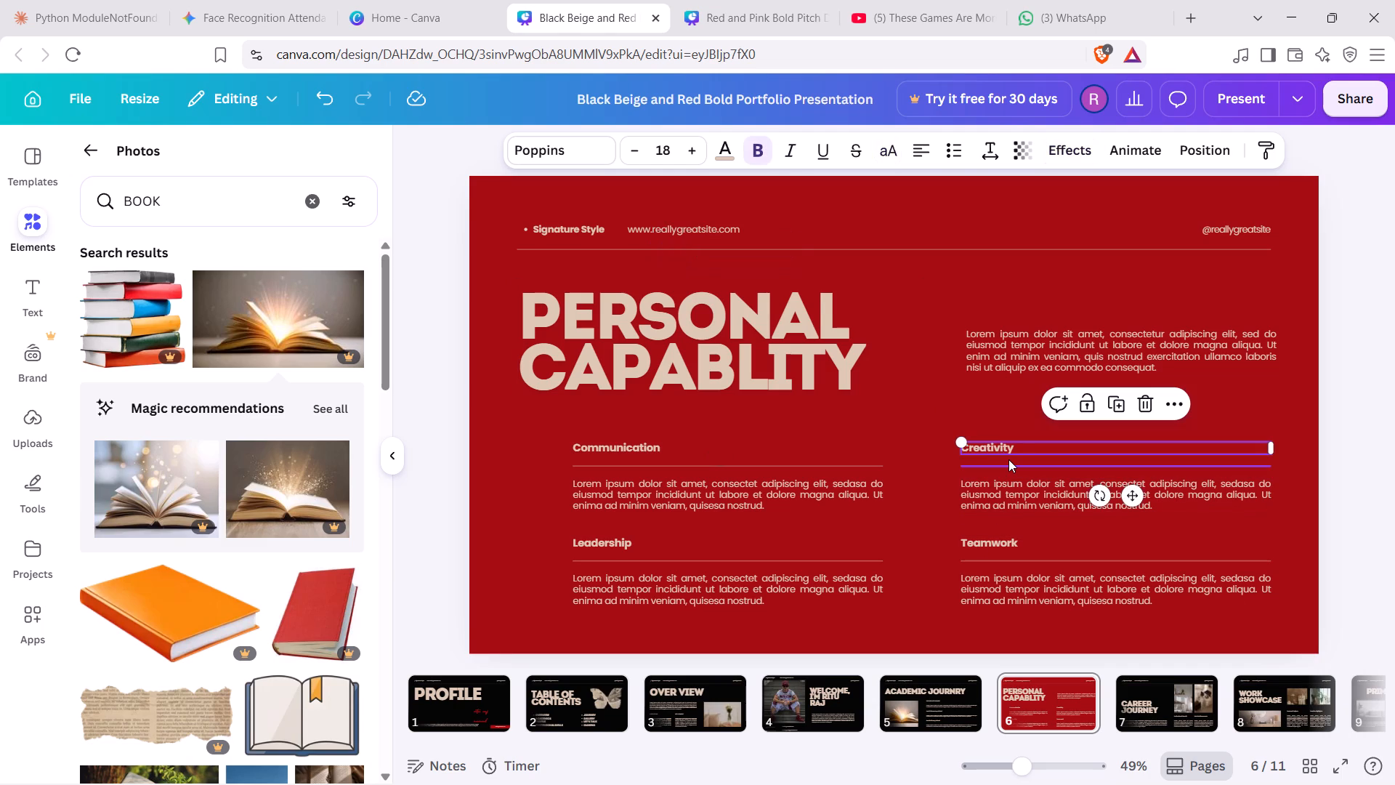
double_click(1016, 445)
key("BackSpace")
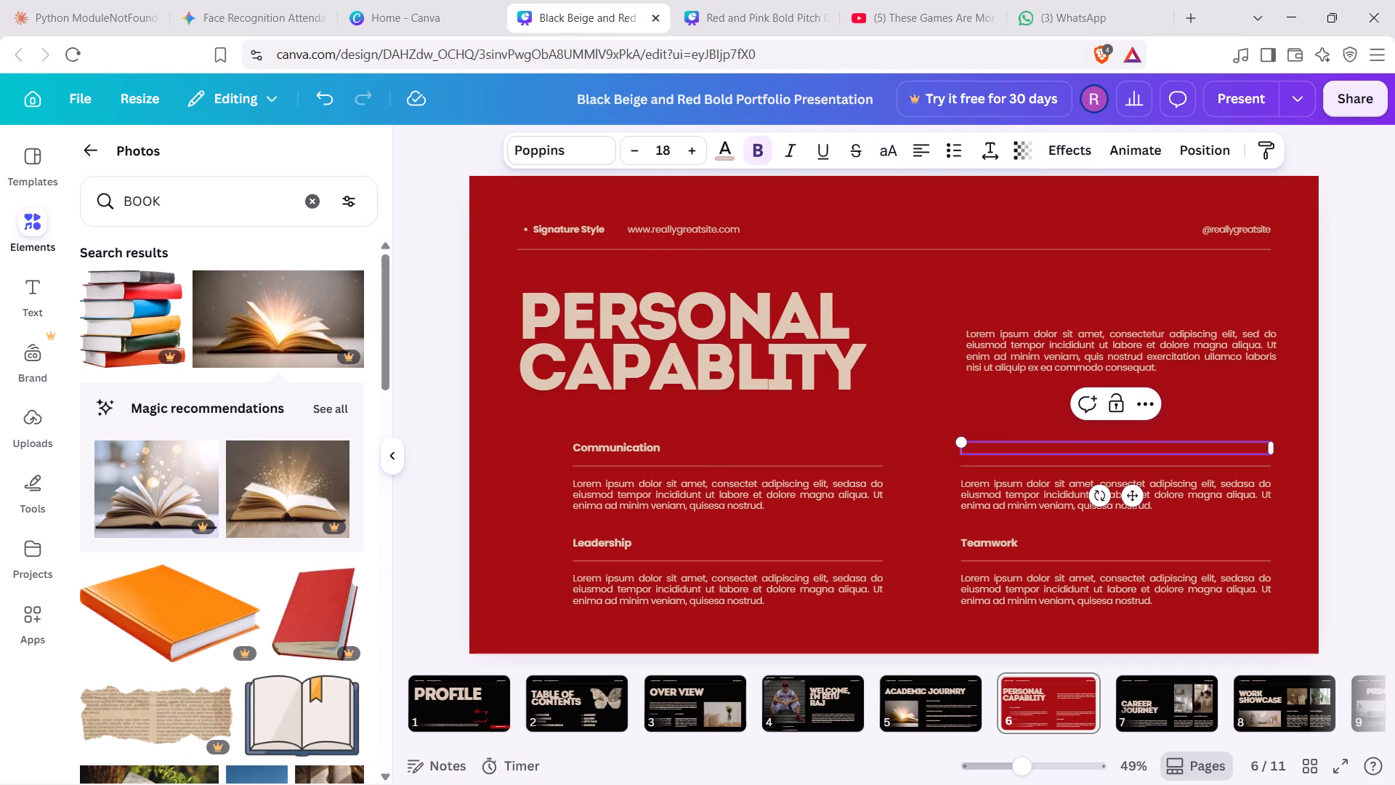
type("INO")
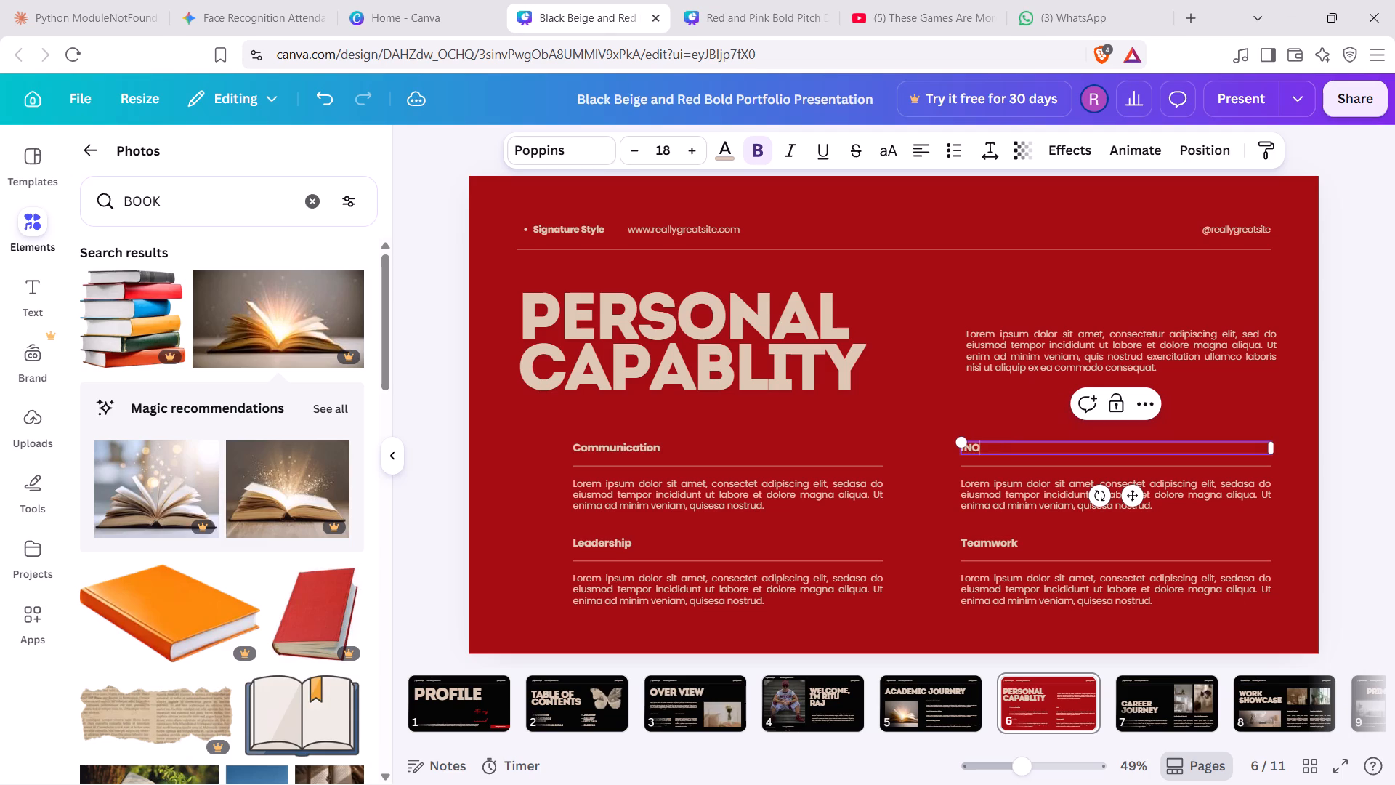
key("BackSpace")
type("NOVAT")
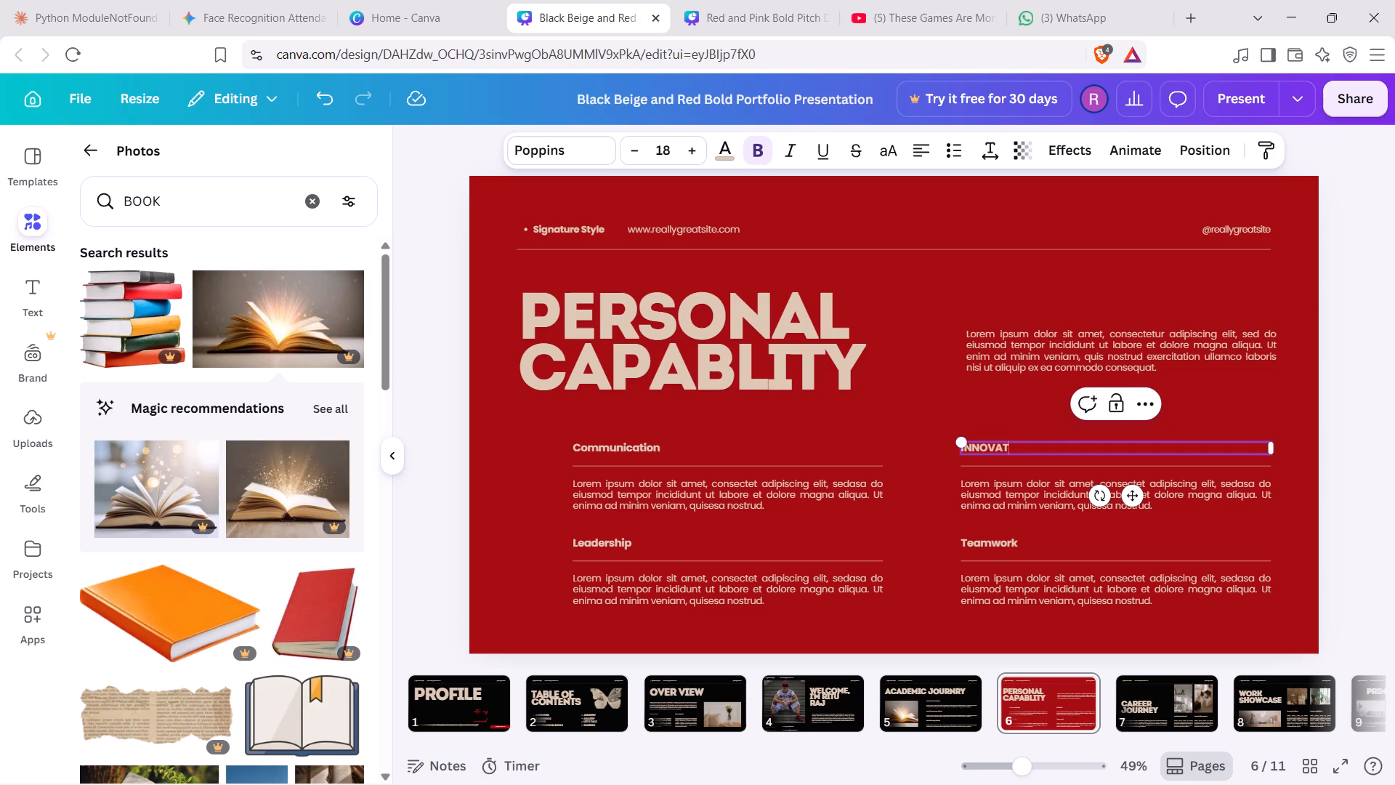
key("o")
key("BackSpace")
type("IO")
key("n")
left_click(1221, 531)
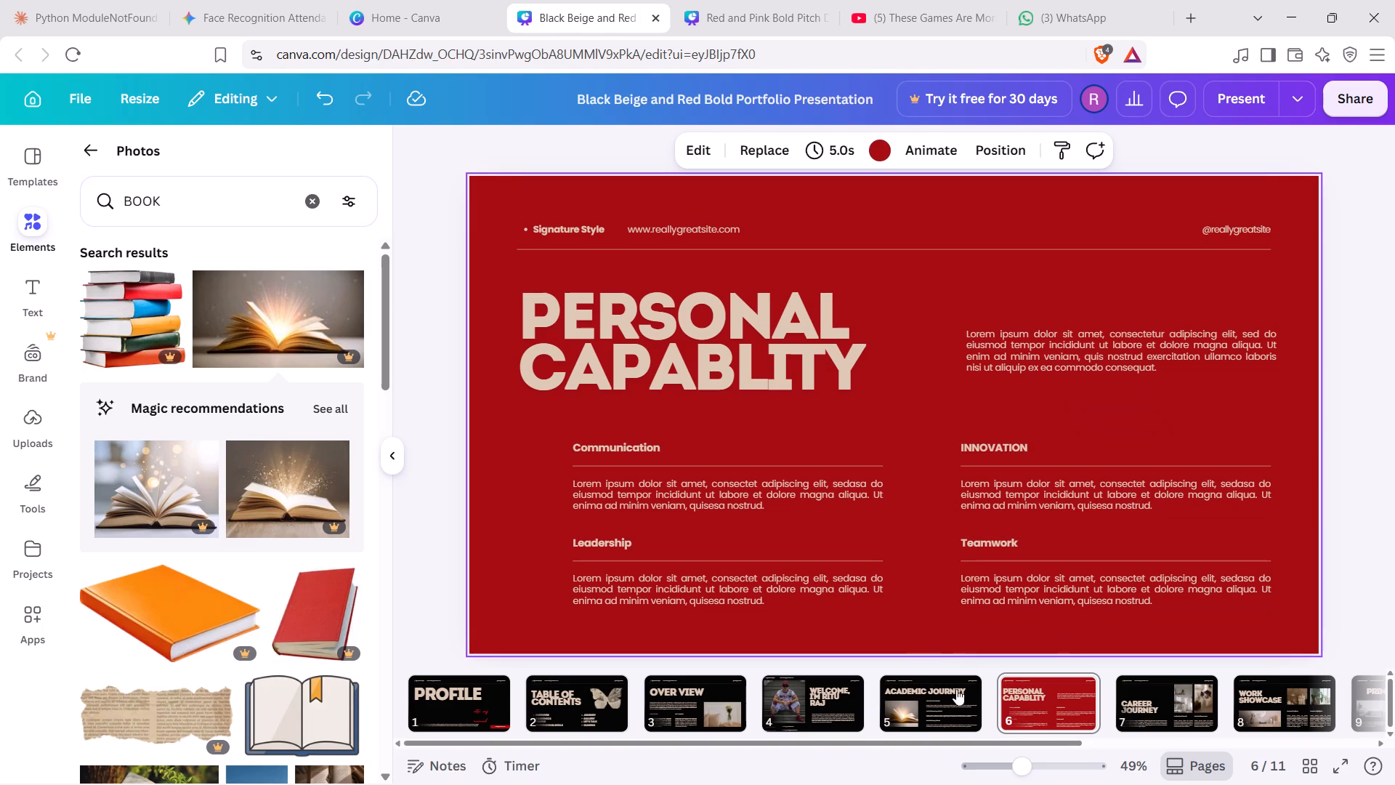
On page 7, search the photos for journey and place the mountain hiker silhouette photo into the picture frame above Professional Growth.
left_click(1182, 715)
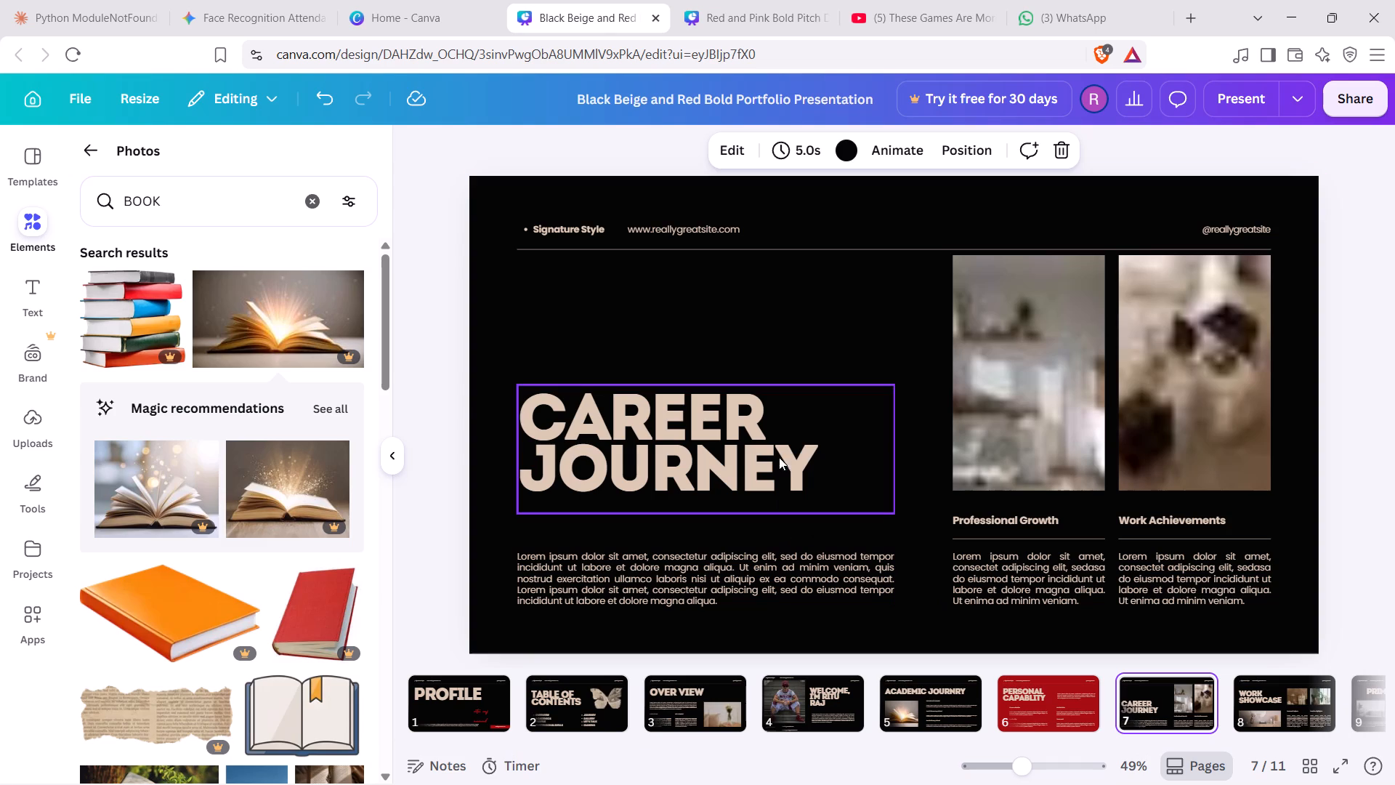
double_click(1037, 426)
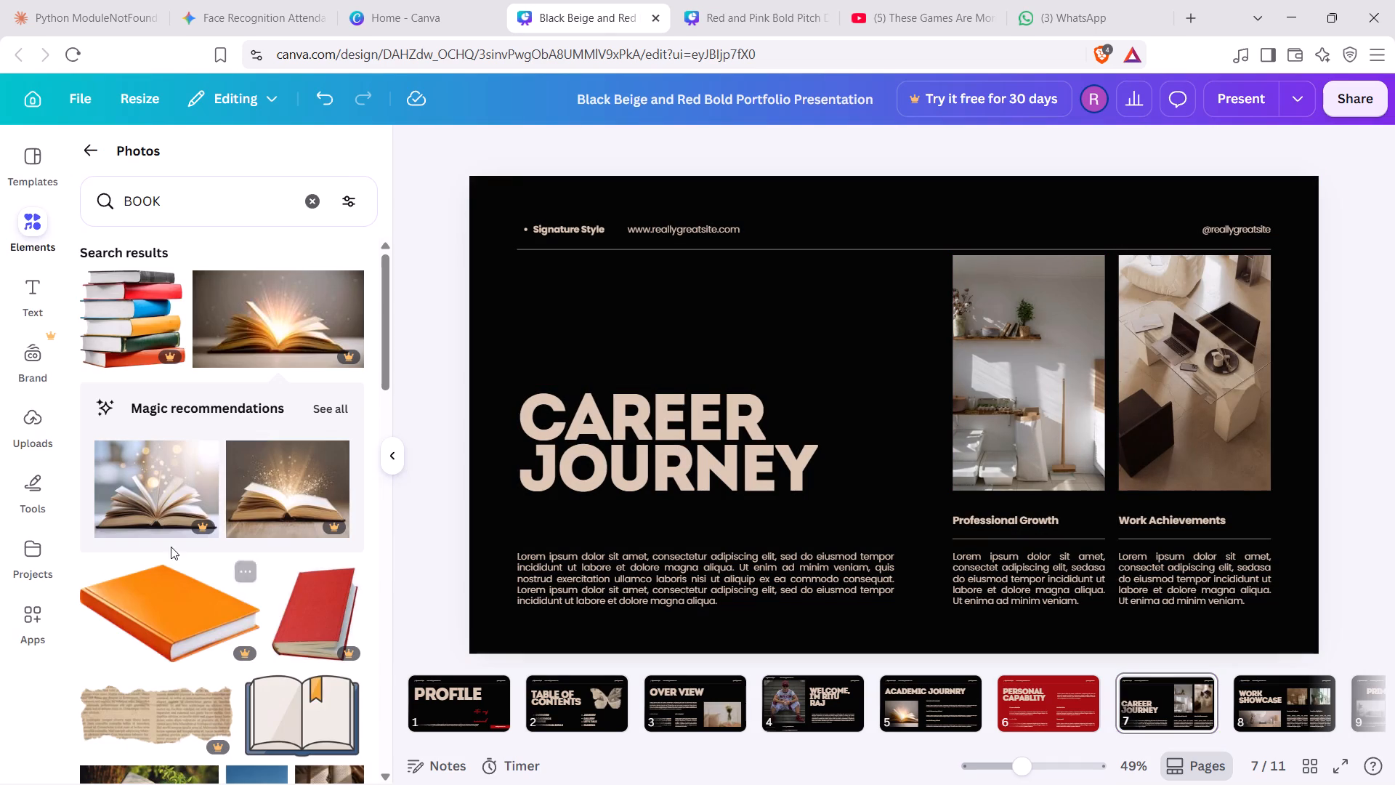
left_click(183, 214)
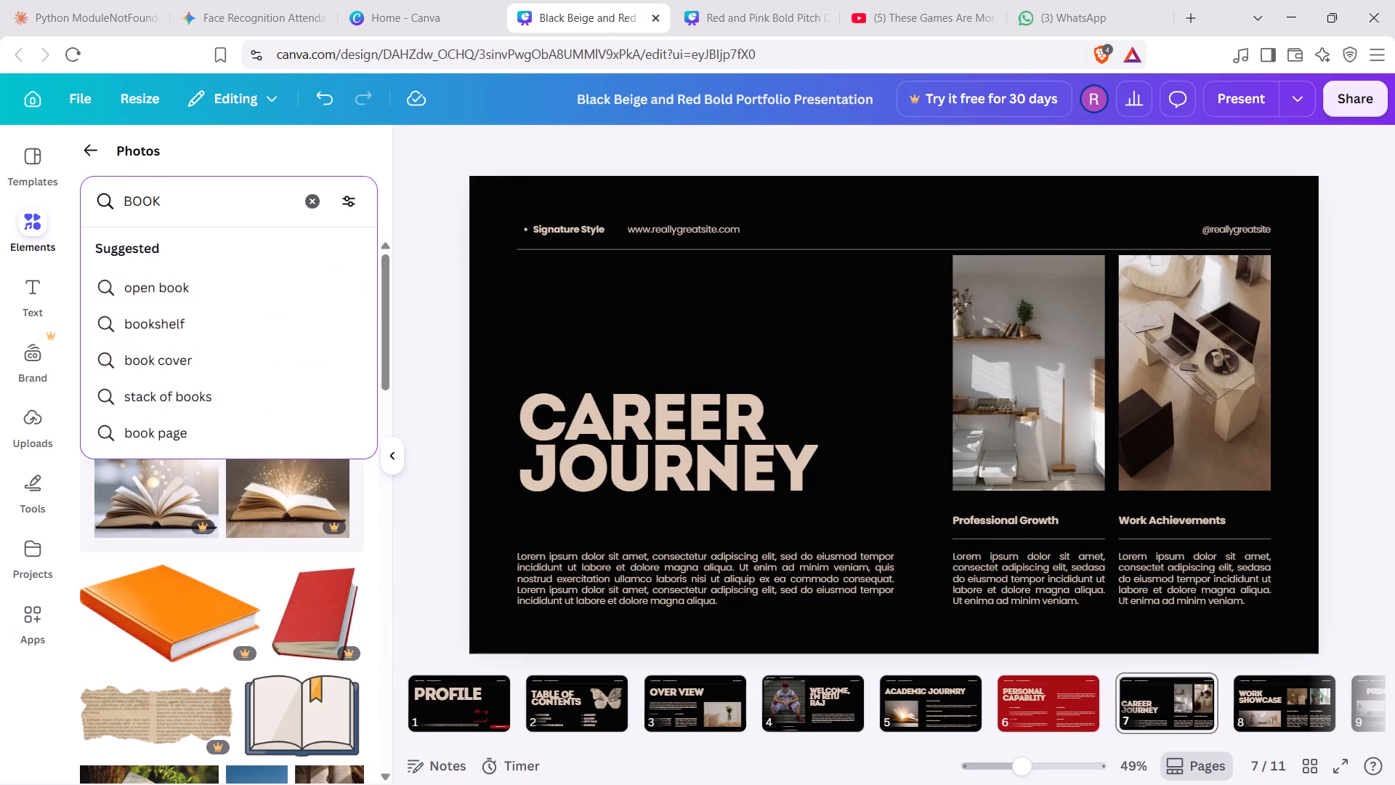
key("BackSpace")
key("BackSpace")
key("BackSpace")
key("BackSpace")
key("BackSpace")
key("BackSpace")
key("BackSpace")
key("BackSpace")
key("BackSpace")
type("JOU")
key("BackSpace")
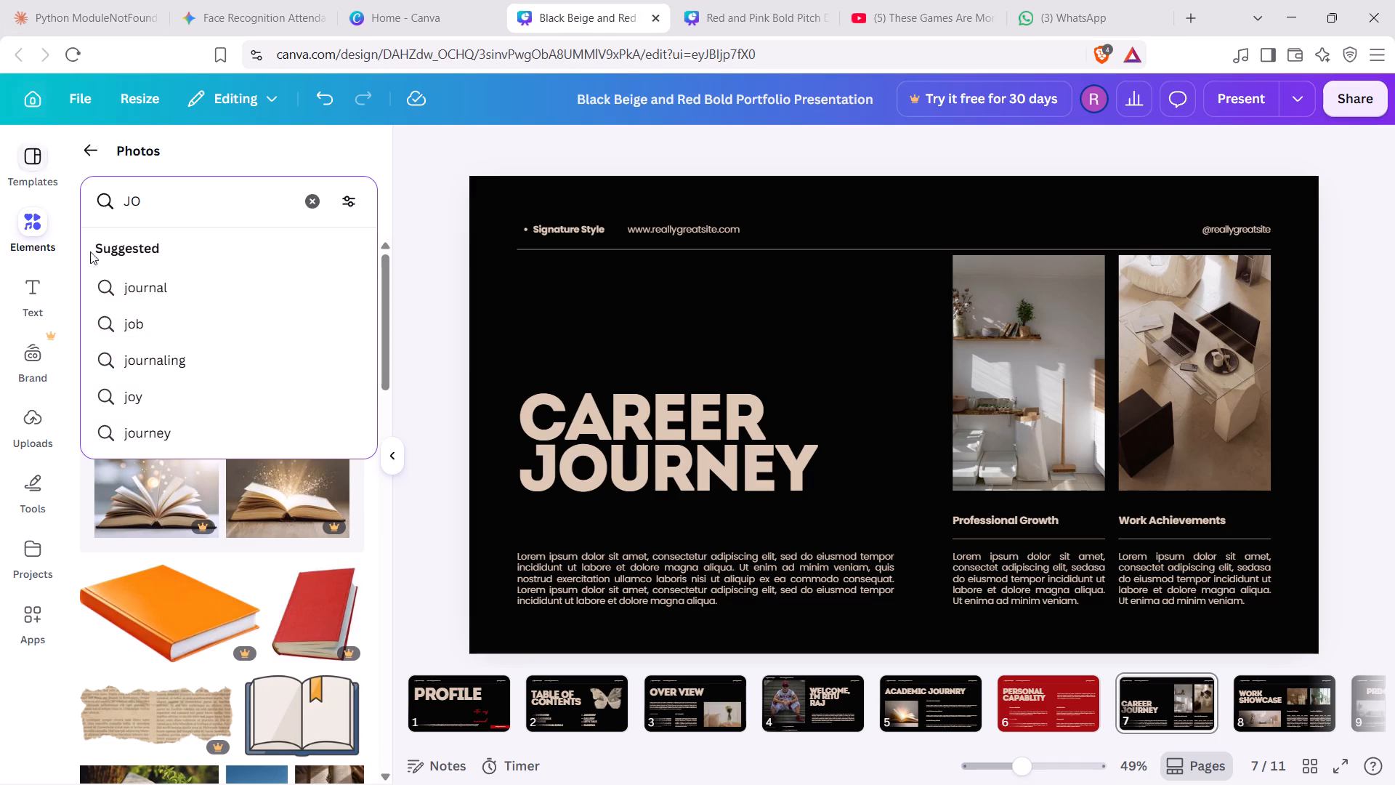
left_click(147, 437)
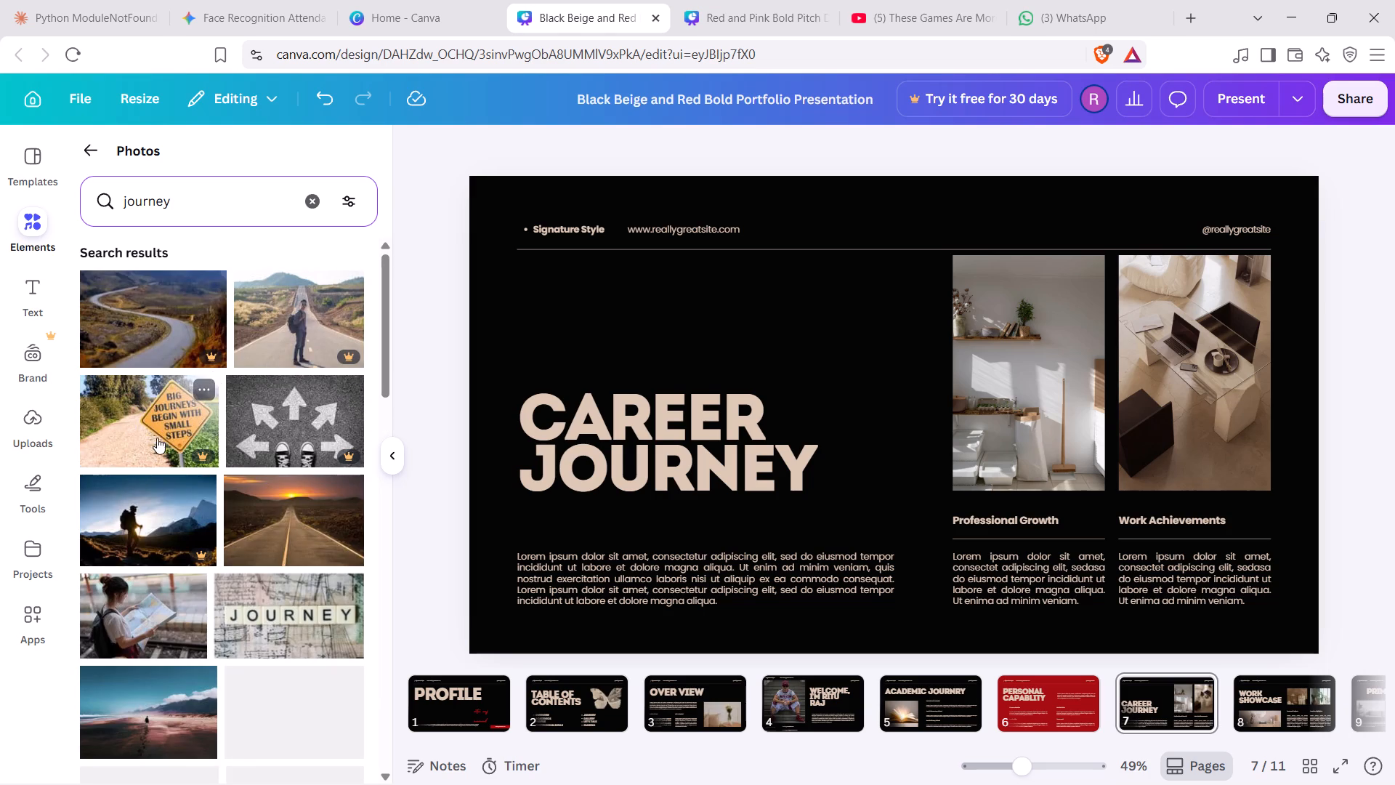
left_click_drag(134, 515, 982, 326)
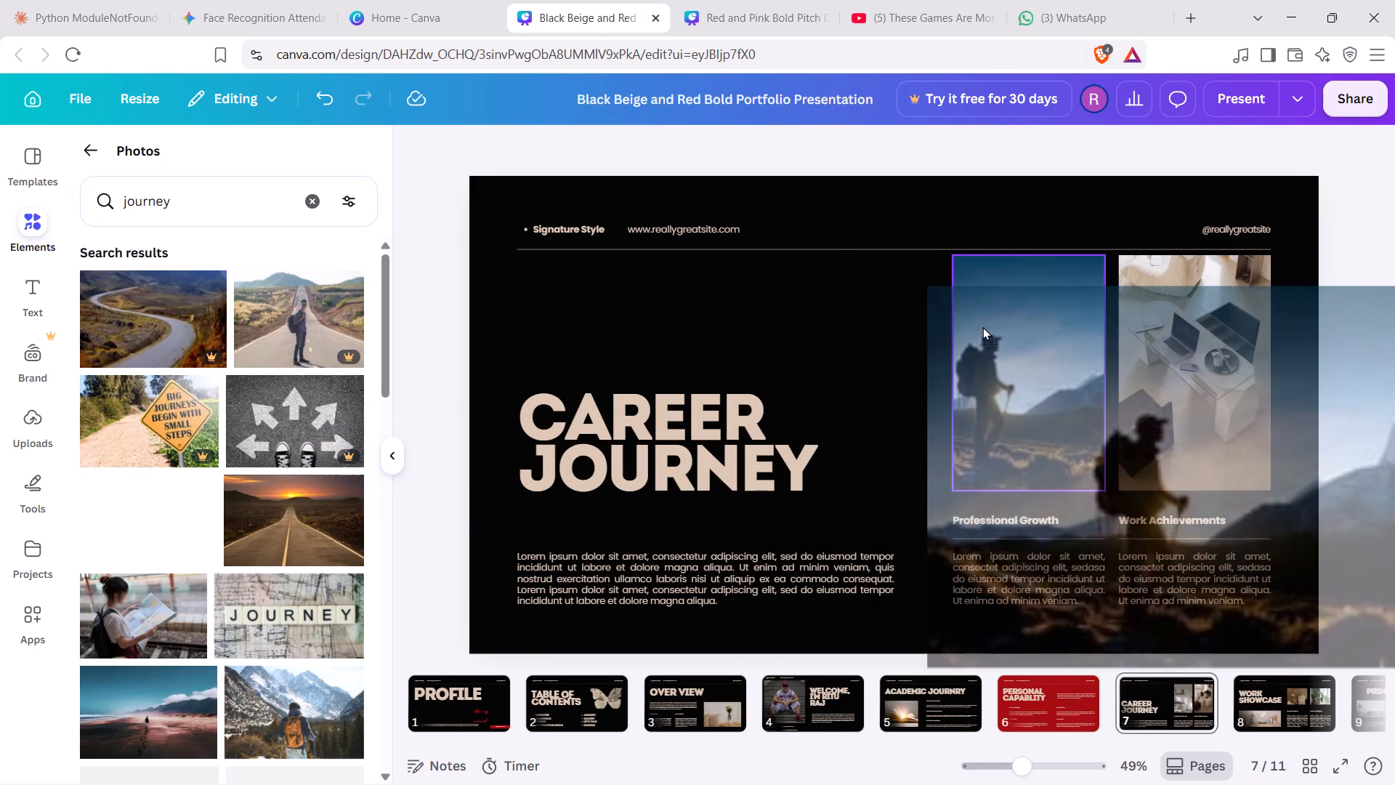
left_click_drag(982, 326, 981, 327)
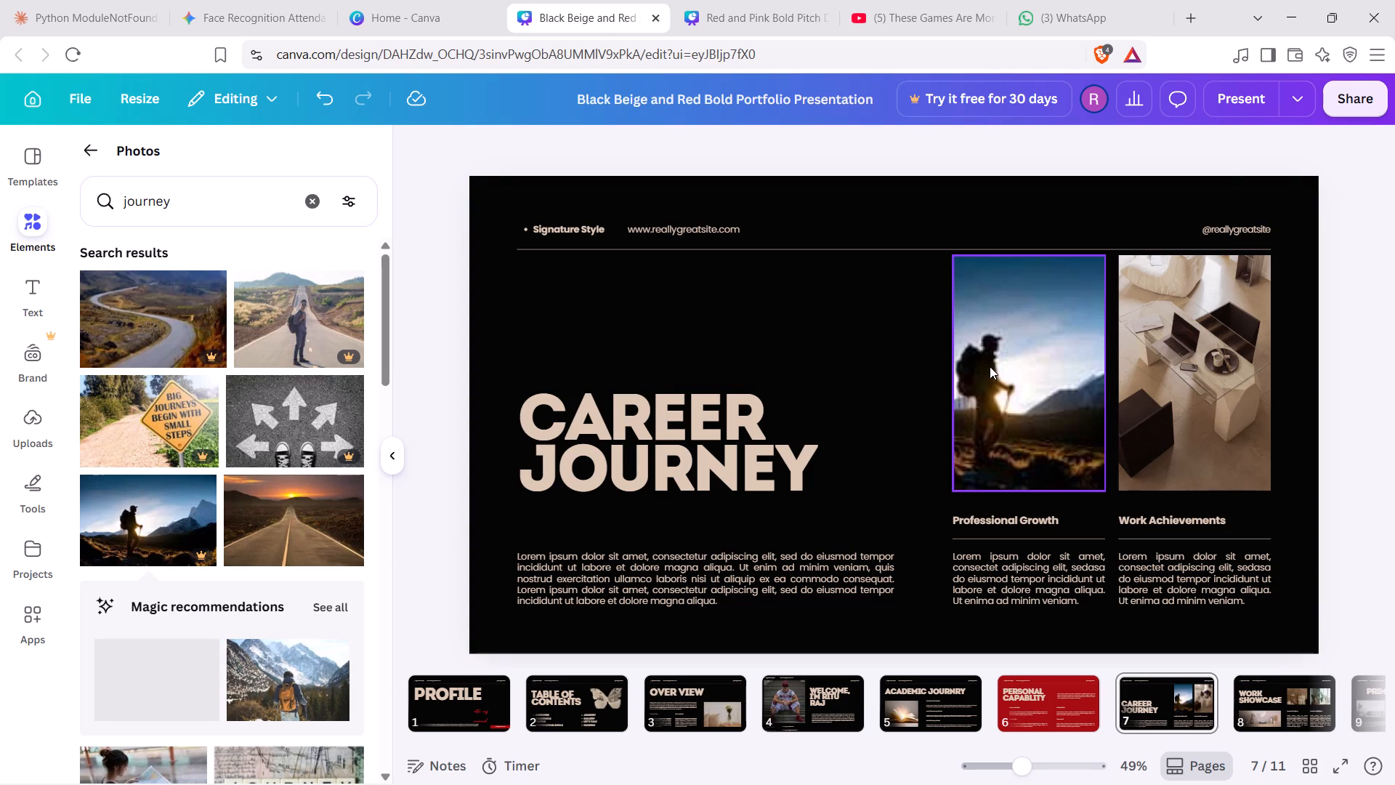
left_click(990, 365)
double_click(989, 365)
double_click(987, 380)
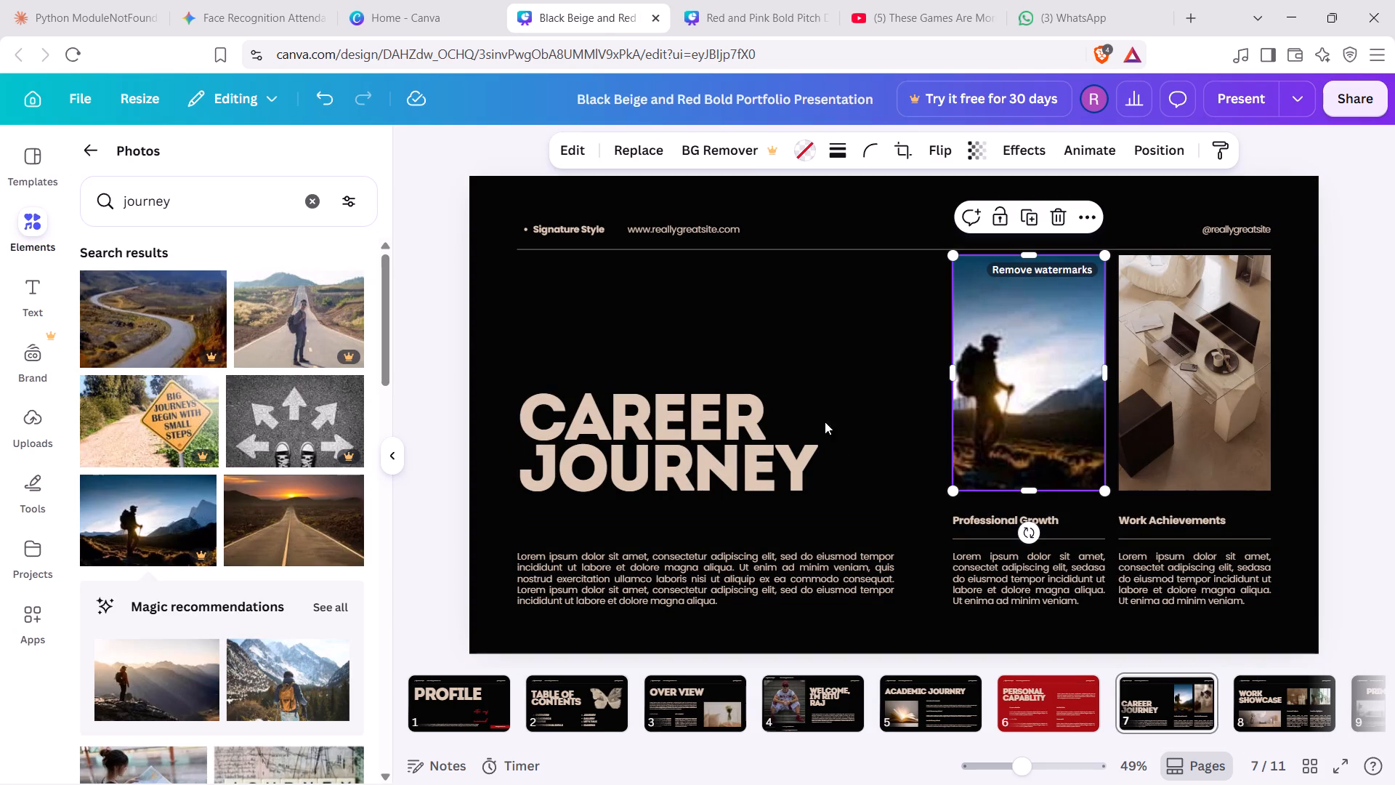
left_click(822, 330)
Move the CAREER JOURNEY heading up to just below the header divider line, slightly closer to the page's left edge.
left_click_drag(615, 467, 599, 416)
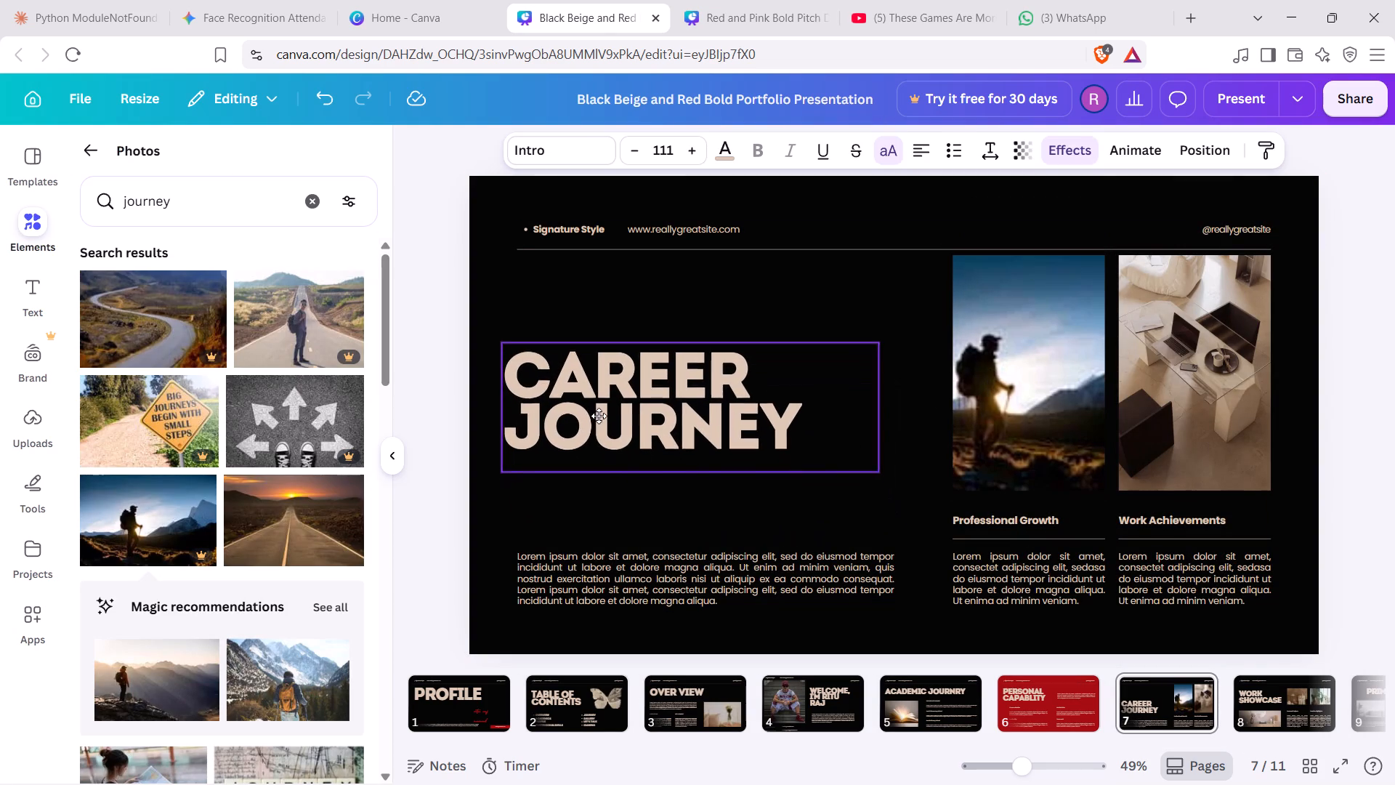
left_click_drag(599, 416, 597, 353)
Move the page 7 body paragraph up beneath the CAREER JOURNEY heading, near the page's left edge.
left_click_drag(659, 565, 627, 542)
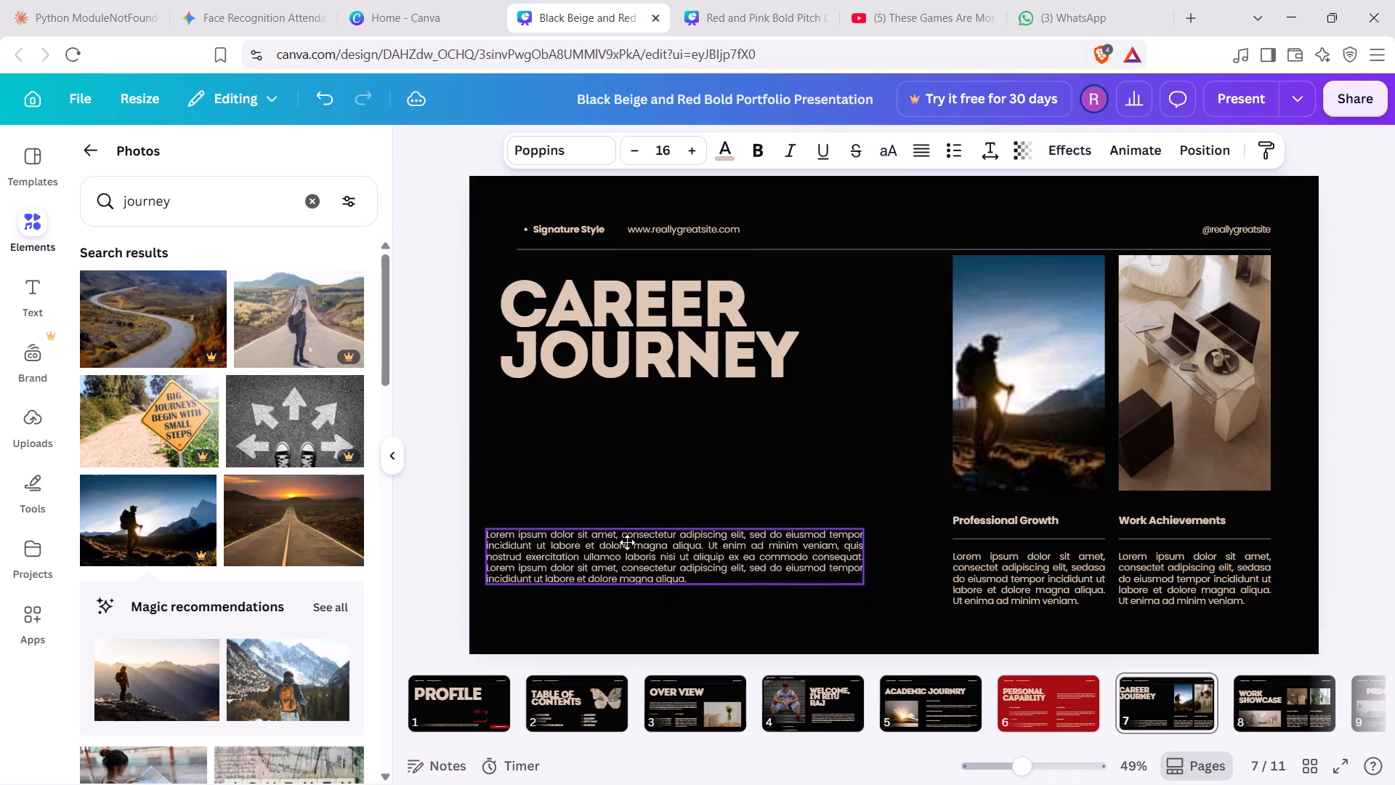
left_click_drag(627, 542, 631, 459)
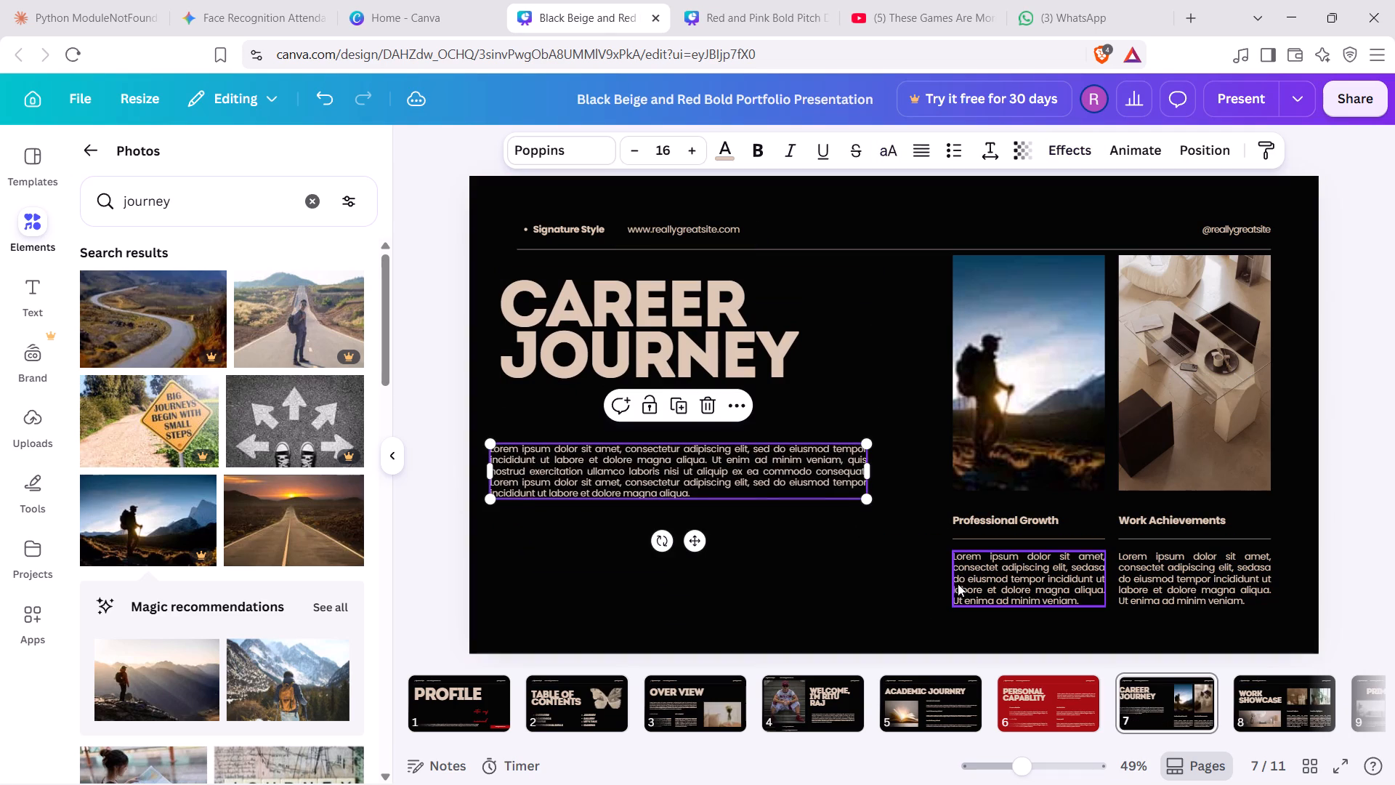
left_click(725, 614)
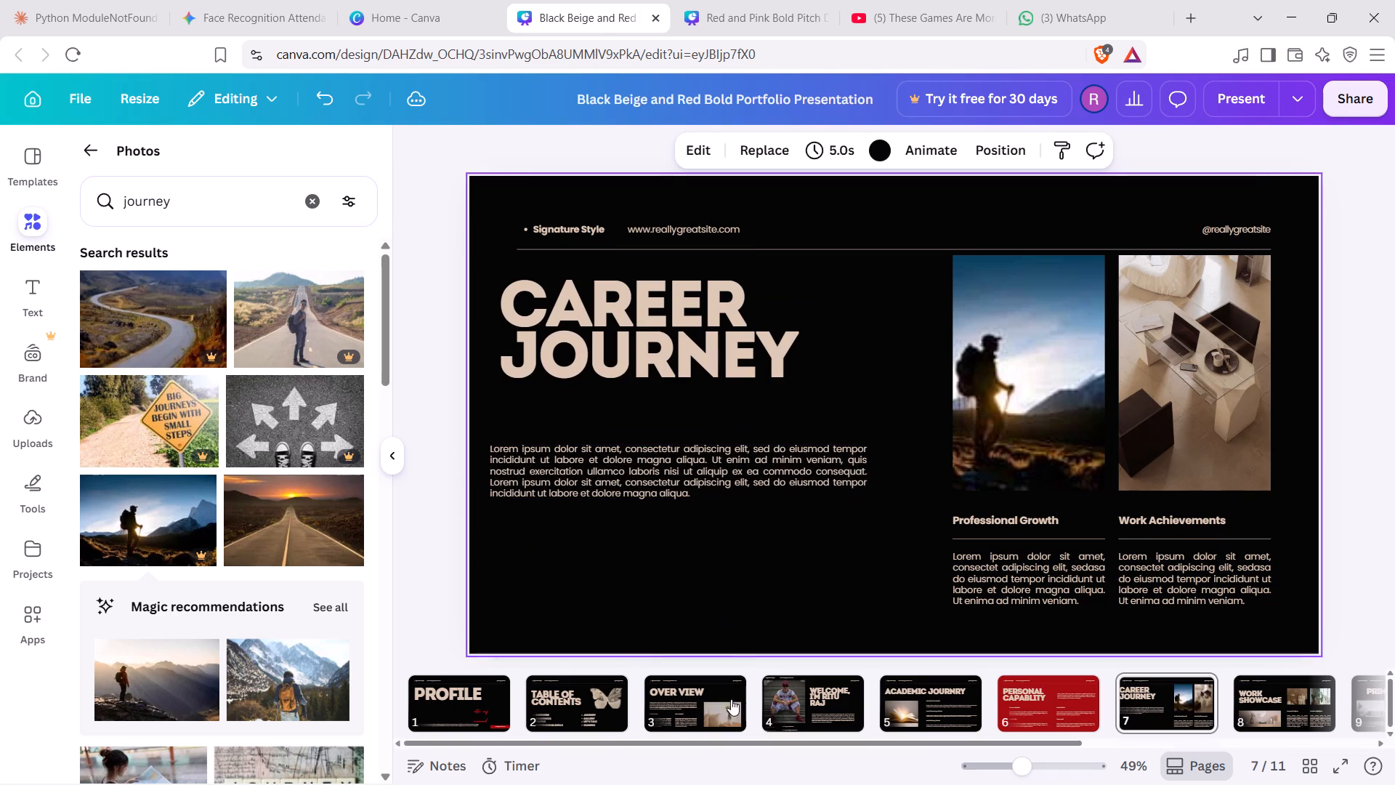